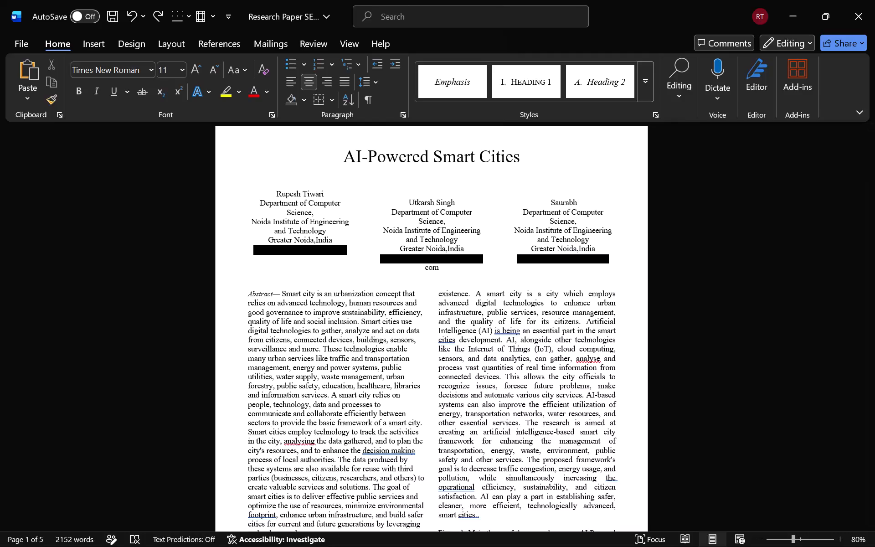
Copy the Figure 1 caption and delete it from above the AI Powered Smart City diagram.
scroll(288, 139, "down", 3)
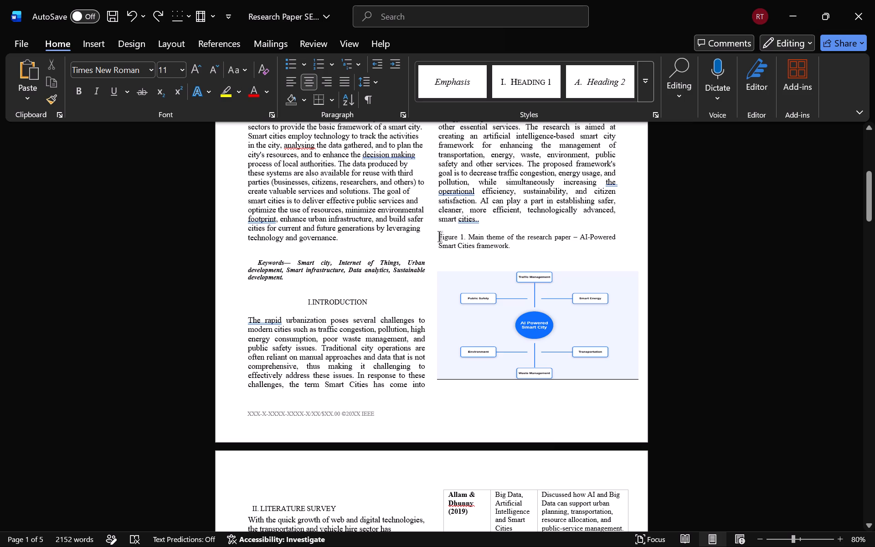
left_click_drag(440, 237, 507, 250)
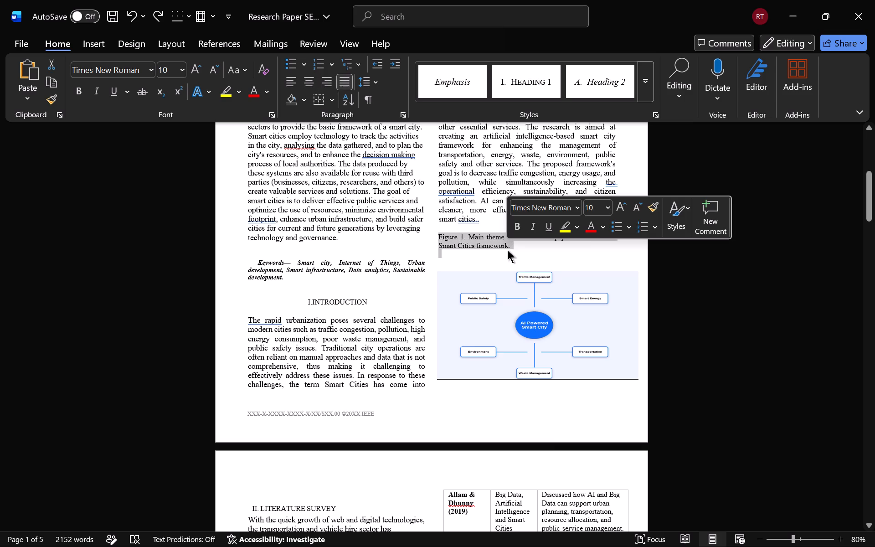
key("ctrl+c")
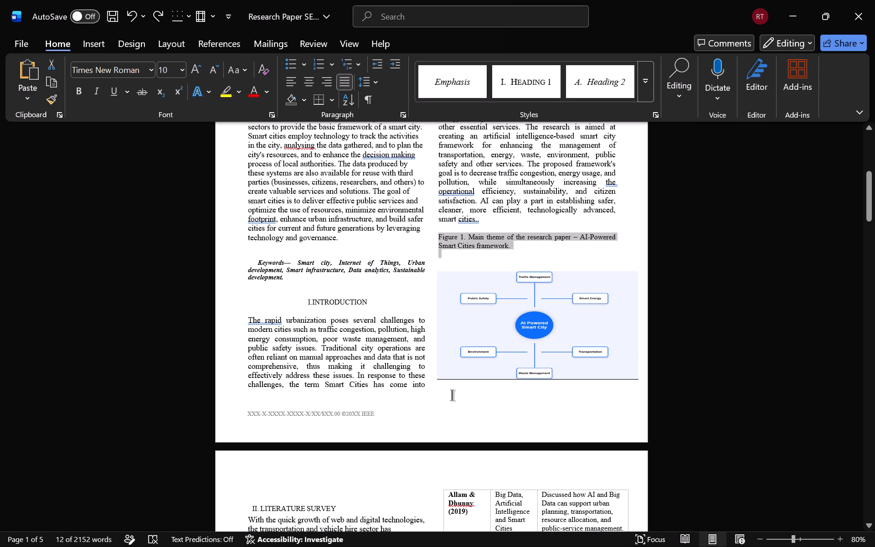
left_click(446, 392)
left_click(446, 392)
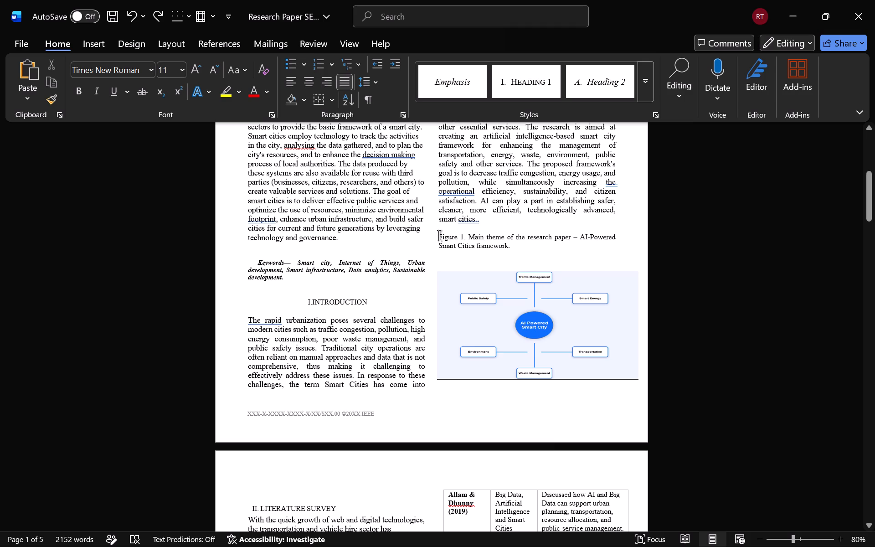
left_click_drag(438, 235, 505, 243)
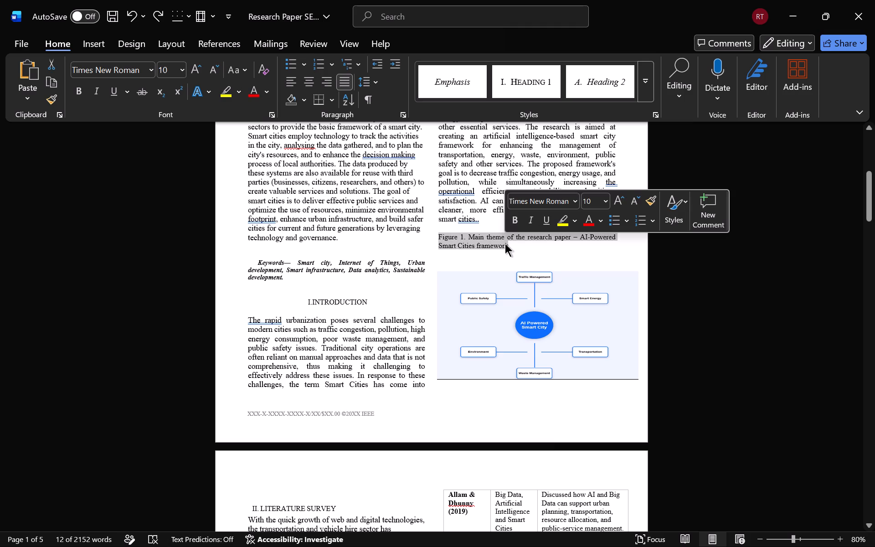
key("BackSpace")
key("Right")
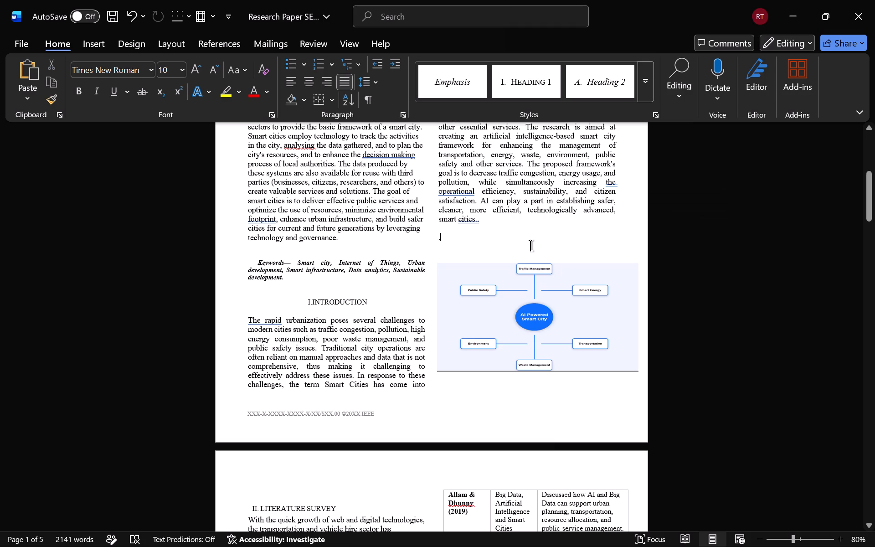
key("BackSpace")
Move the AI Powered Smart City diagram up to sit directly beneath the paragraph ending "smart cities..".
left_click_drag(530, 294, 530, 281)
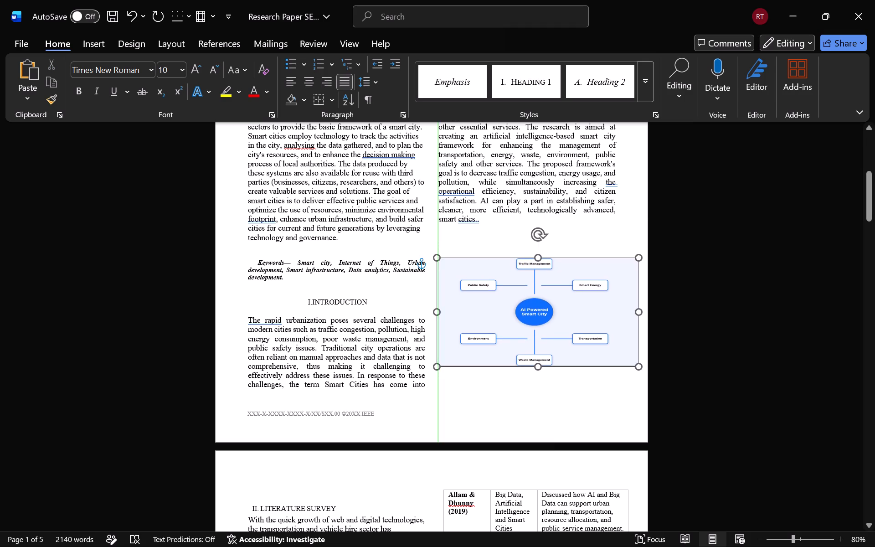
left_click_drag(530, 281, 530, 263)
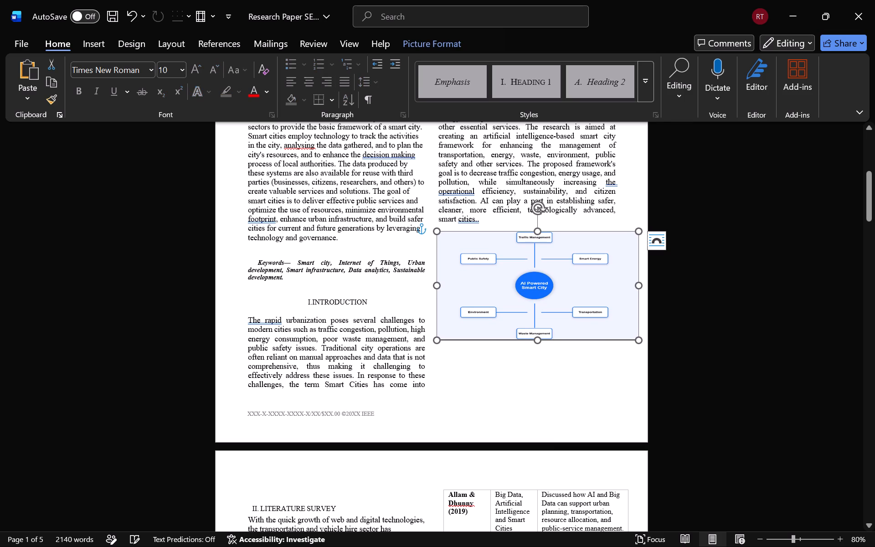
Paste the copied Figure 1 caption directly below the AI Powered Smart City diagram.
left_click(446, 355)
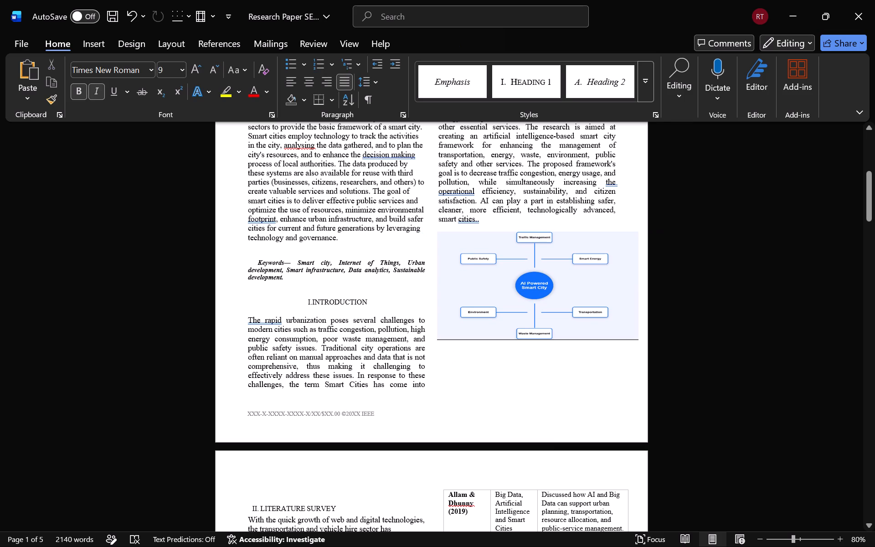
key("ctrl+v")
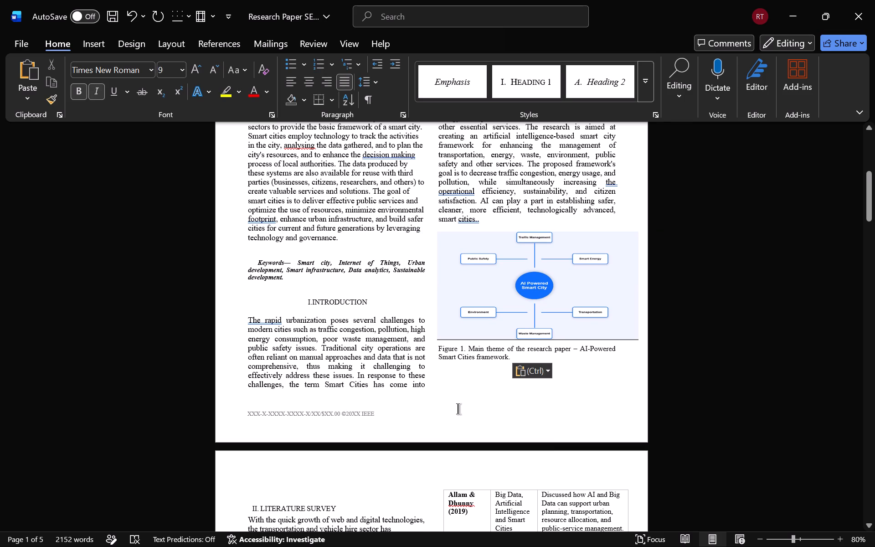
Copy the Table I caption and paste it below the table's last row, above the Methodology heading.
scroll(458, 408, "down", 4)
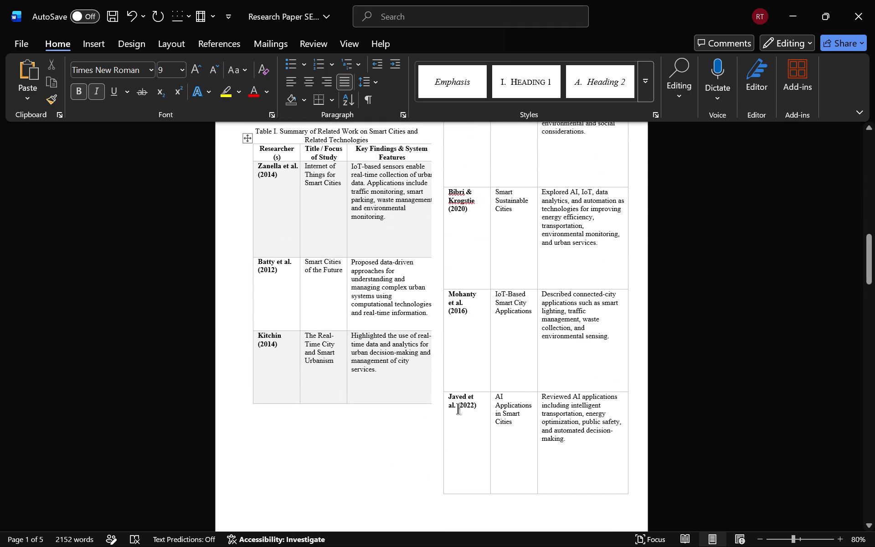
scroll(458, 408, "up", 2)
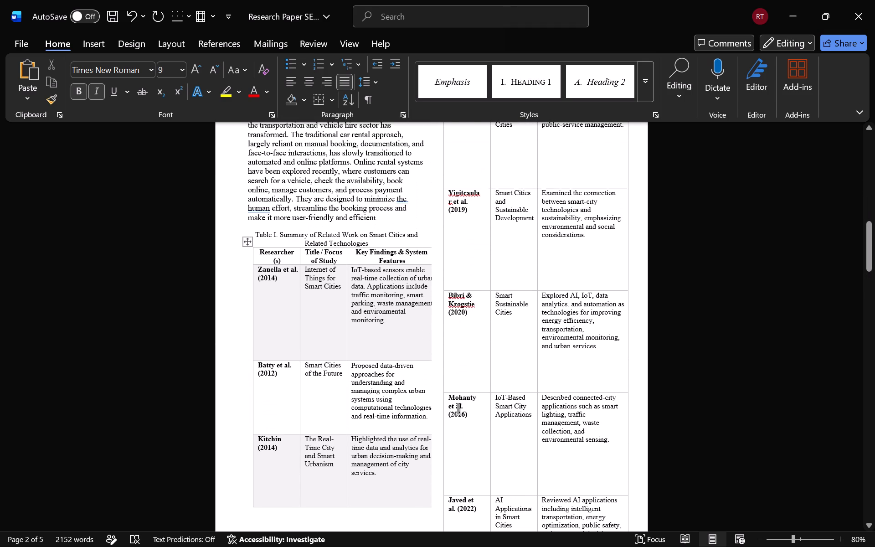
left_click_drag(255, 232, 281, 233)
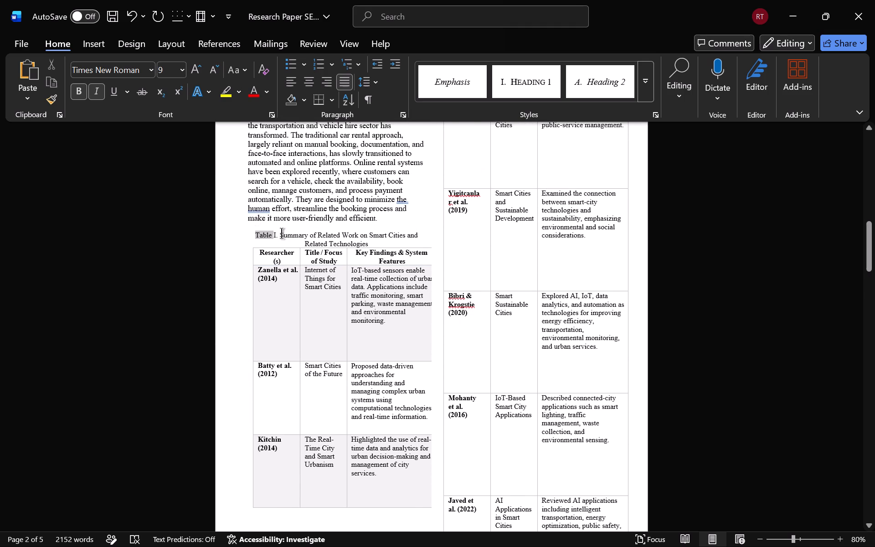
left_click_drag(281, 233, 368, 243)
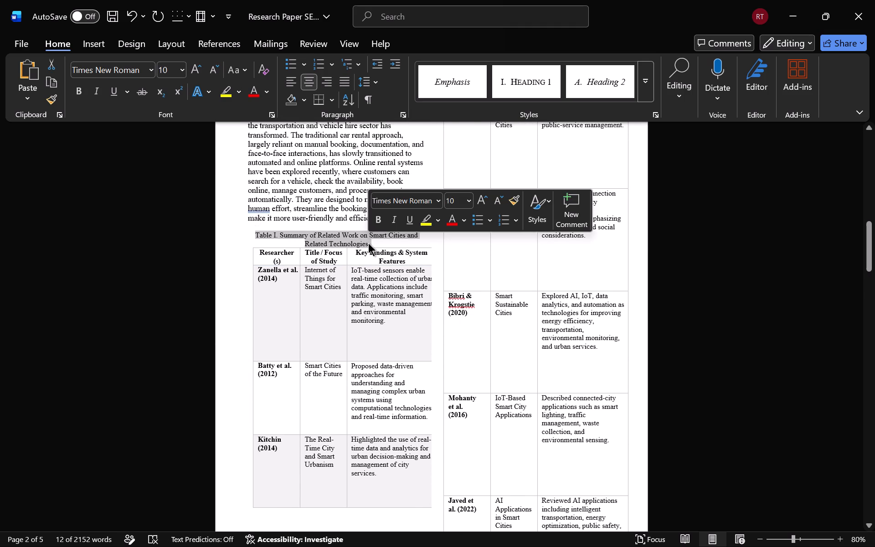
key("ctrl+c")
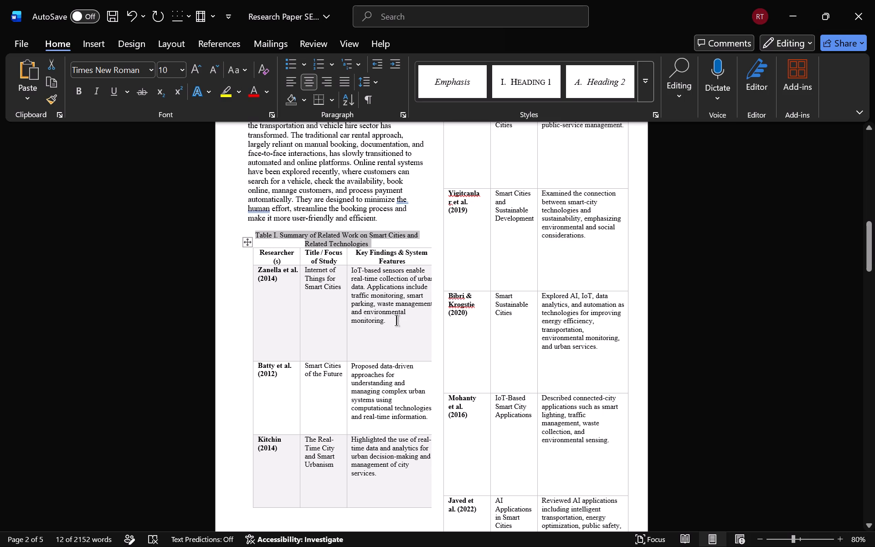
scroll(396, 320, "down", 4)
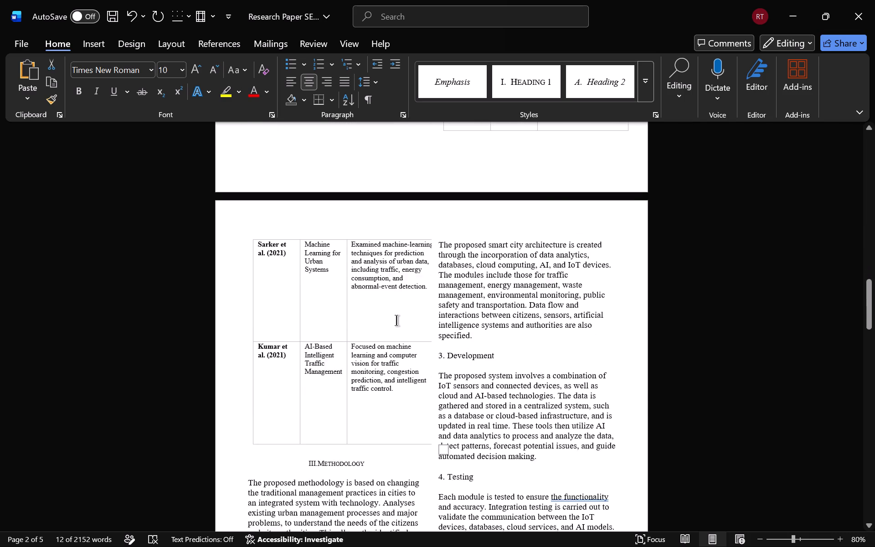
scroll(396, 320, "down", 2)
left_click(258, 383)
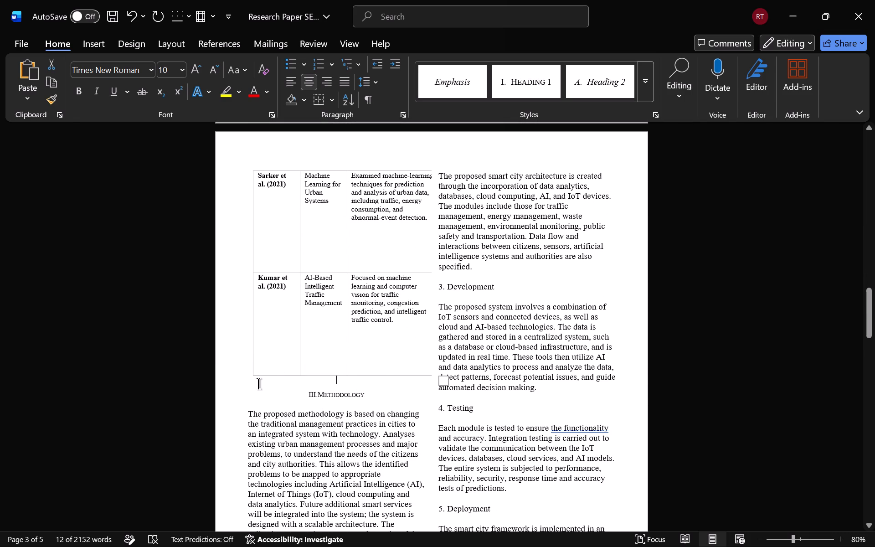
key("ctrl+v")
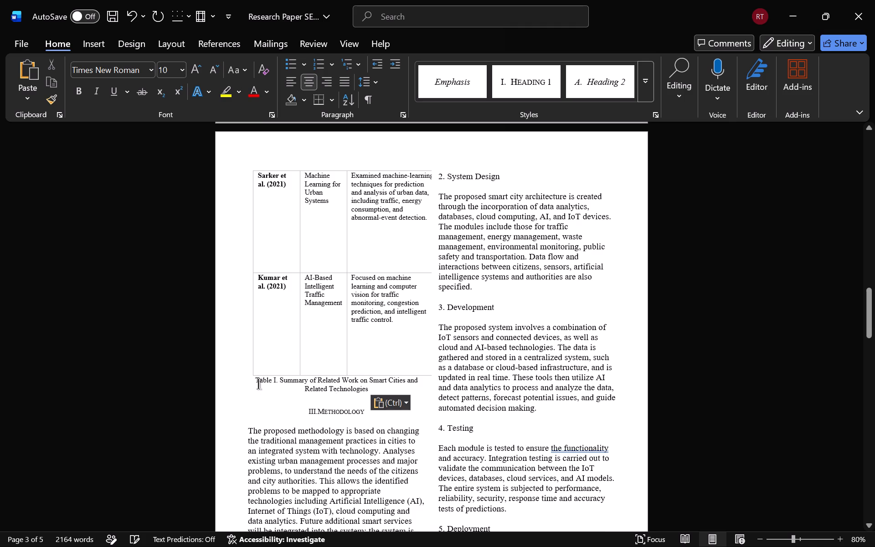
Delete the original Table I caption and its empty line above the related-work table in the Literature Survey.
scroll(313, 324, "up", 6)
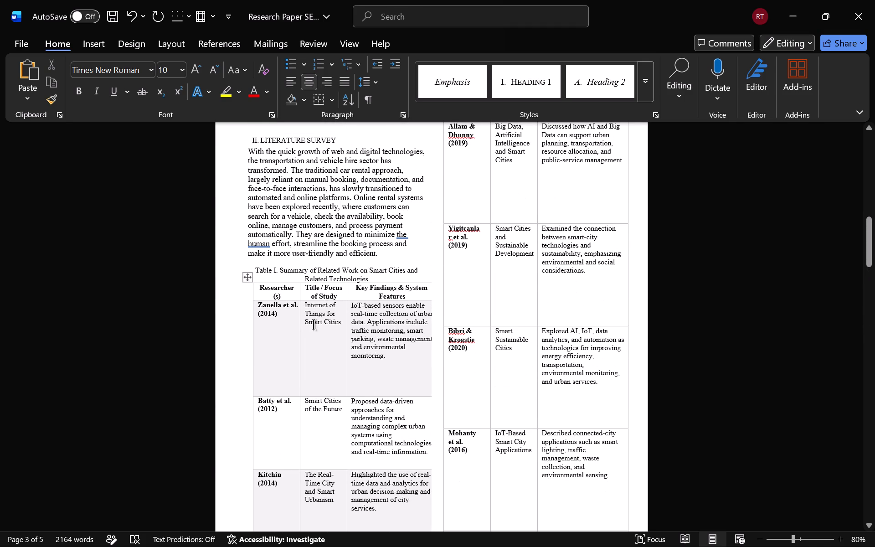
left_click(370, 277)
key("BackSpace")
key("BackSpace")
key("BackSpace")
key("BackSpace")
key("BackSpace")
key("BackSpace")
key("BackSpace")
key("BackSpace")
key("BackSpace")
key("BackSpace")
key("BackSpace")
key("BackSpace")
key("BackSpace")
key("BackSpace")
key("BackSpace")
key("BackSpace")
key("BackSpace")
key("BackSpace")
key("BackSpace")
key("BackSpace")
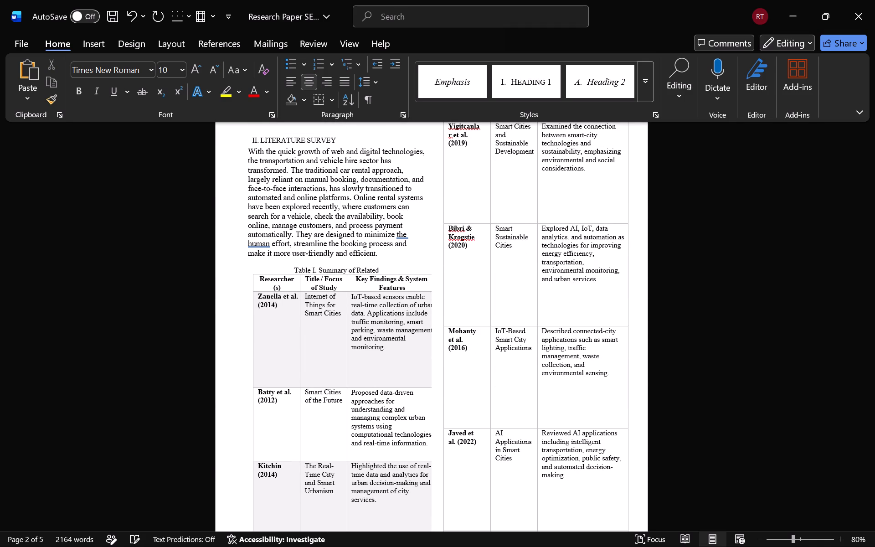
key("BackSpace")
key("BackSpace")
key("BackSpace")
key("BackSpace")
key("BackSpace")
key("BackSpace")
key("BackSpace")
key("BackSpace")
key("BackSpace")
key("BackSpace")
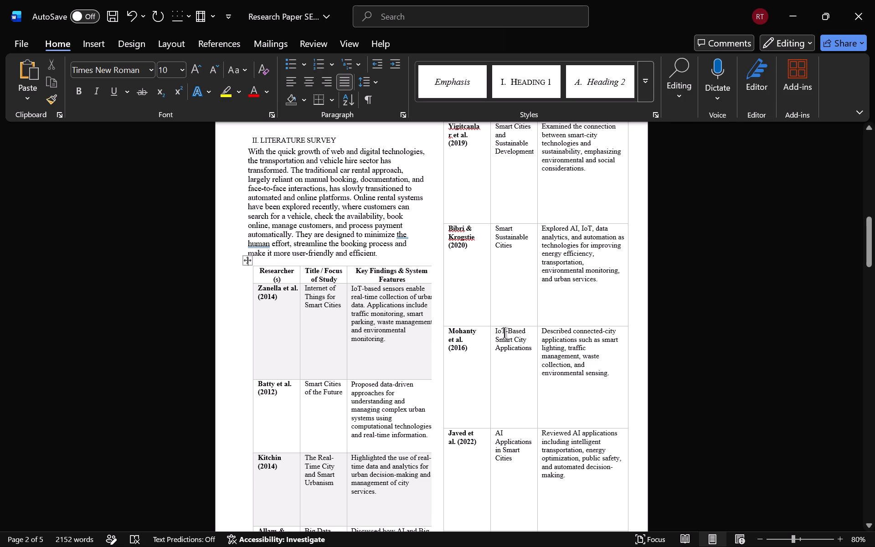
Copy the Figure 2 caption and paste it below the results image in the Result & Analysis section.
scroll(504, 332, "down", 1)
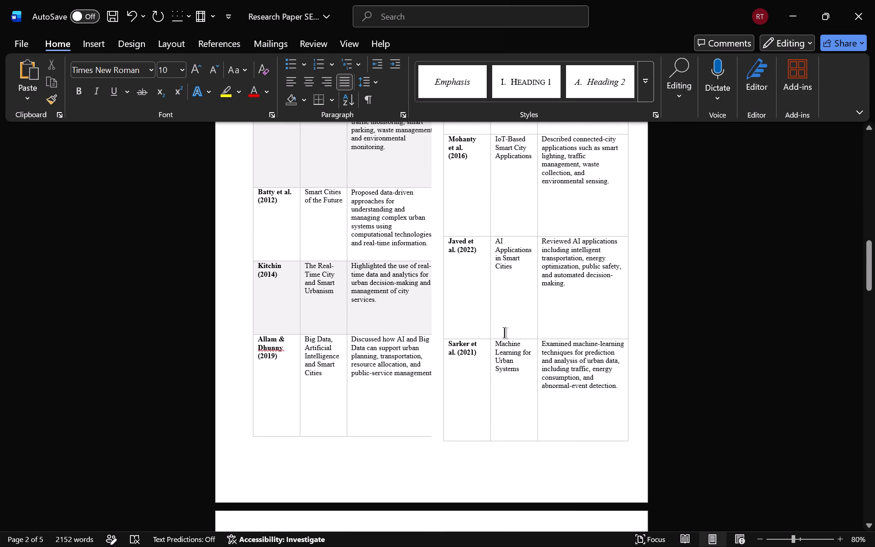
scroll(504, 332, "down", 2)
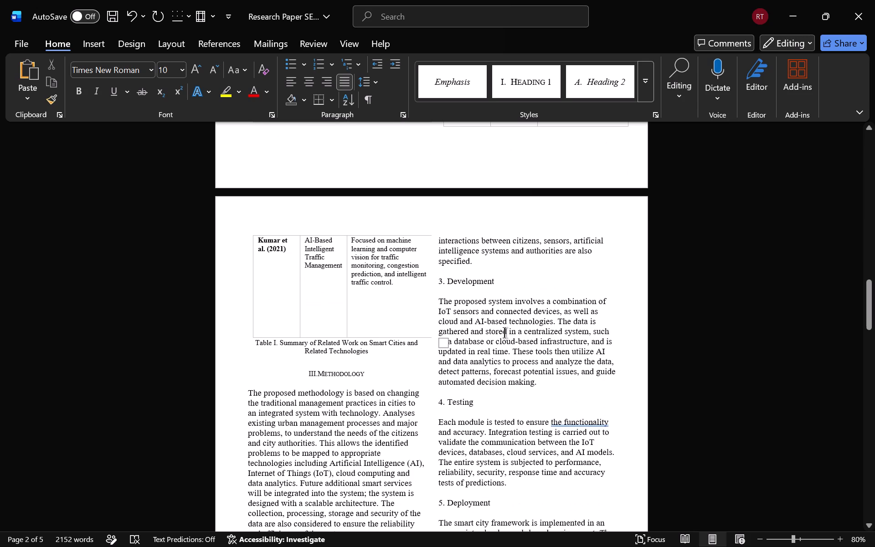
scroll(504, 332, "down", 1)
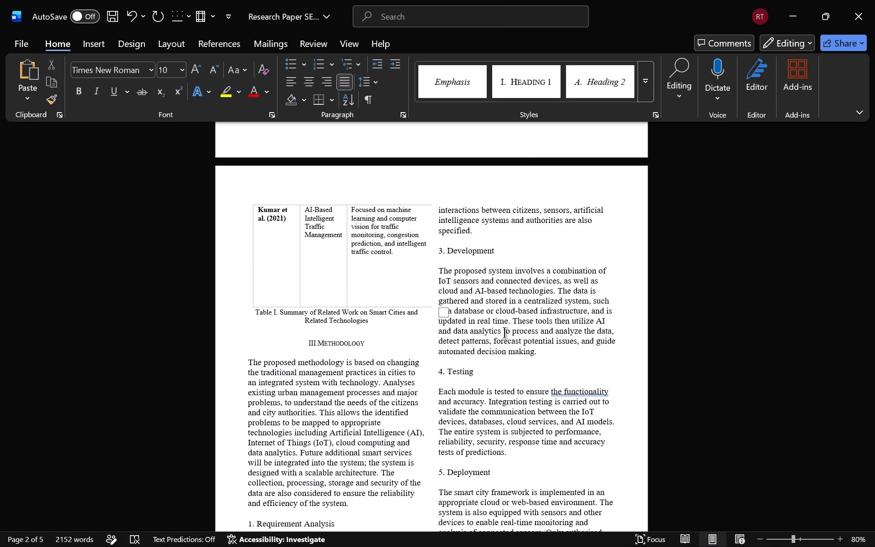
scroll(504, 332, "down", 2)
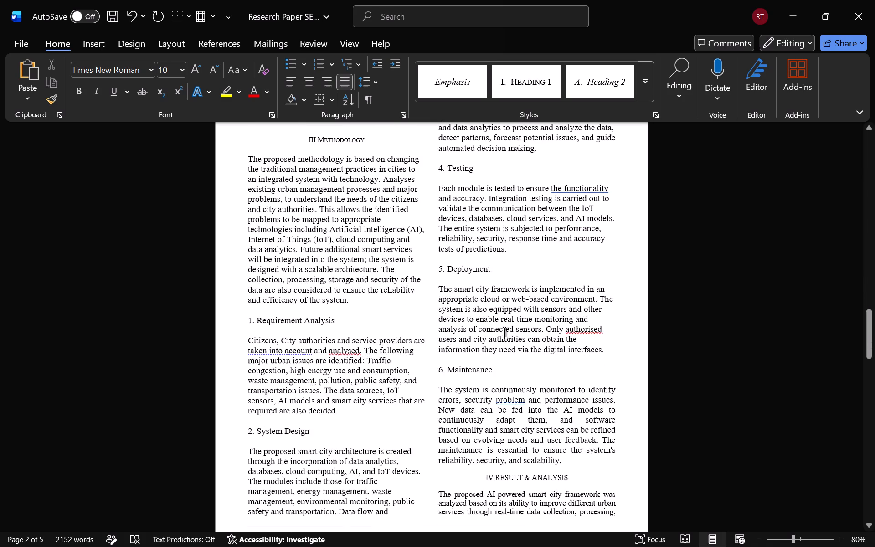
scroll(504, 332, "down", 2)
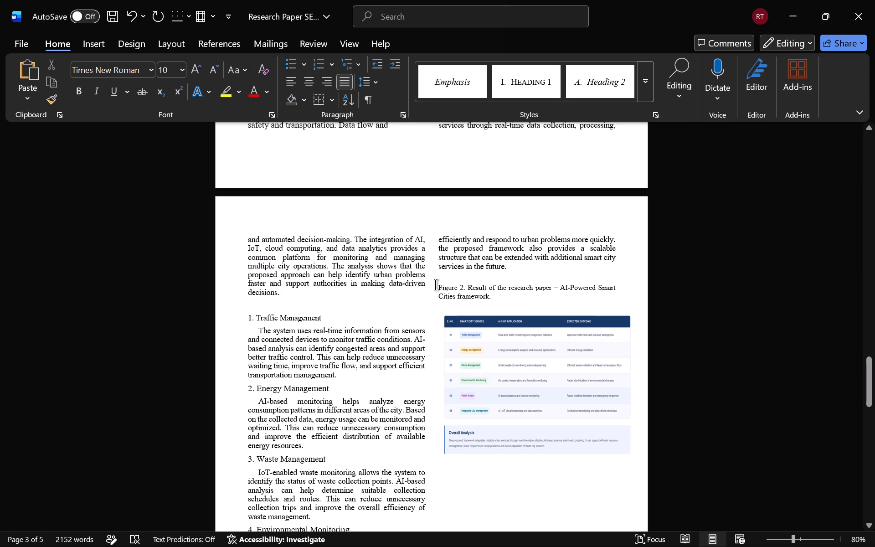
left_click_drag(435, 284, 493, 294)
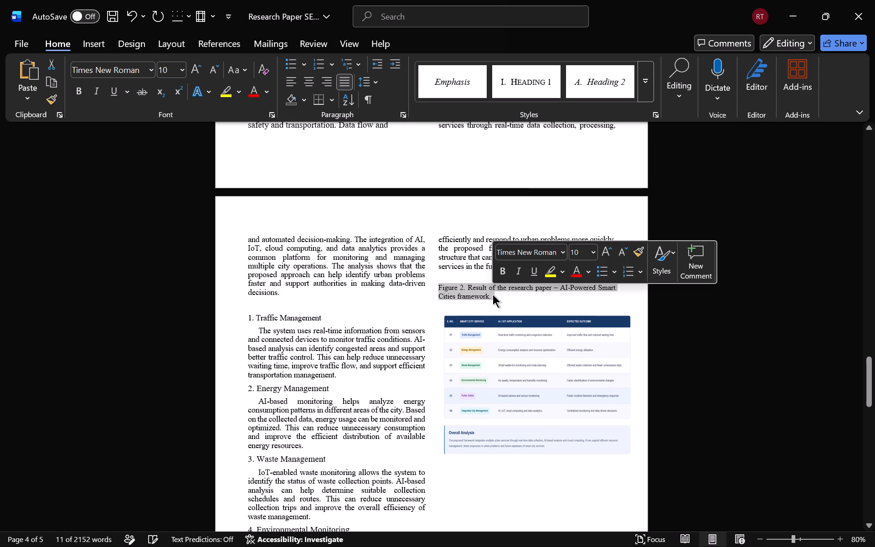
key("ctrl+c")
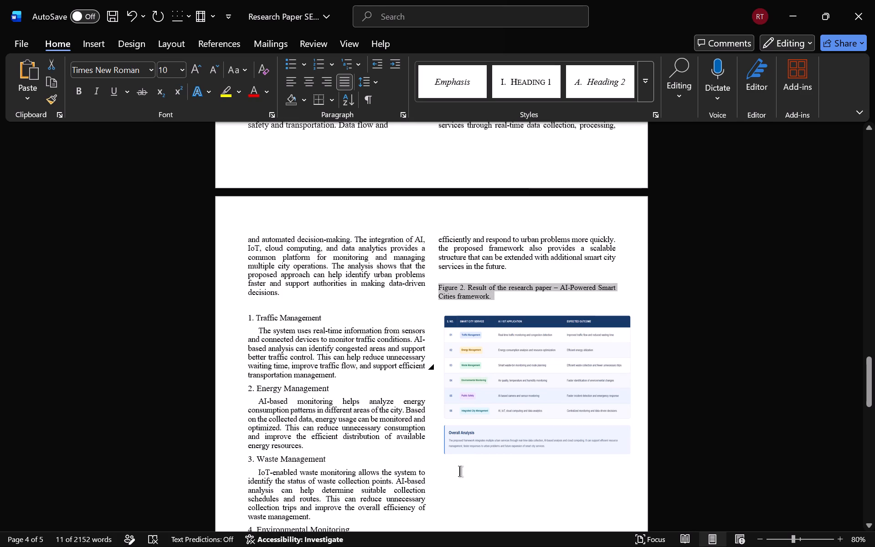
left_click(459, 469)
key("ctrl+v")
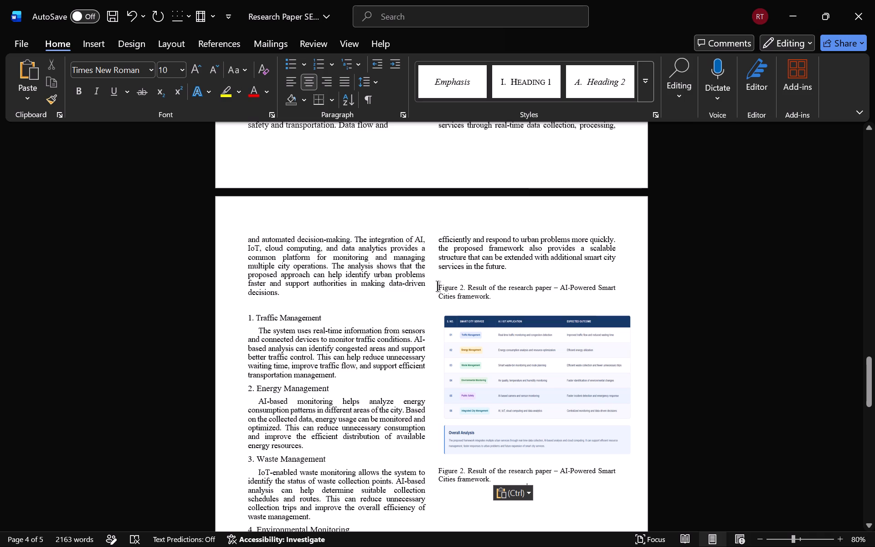
Delete the original Figure 2 caption above the results image.
left_click_drag(437, 286, 496, 297)
key("BackSpace")
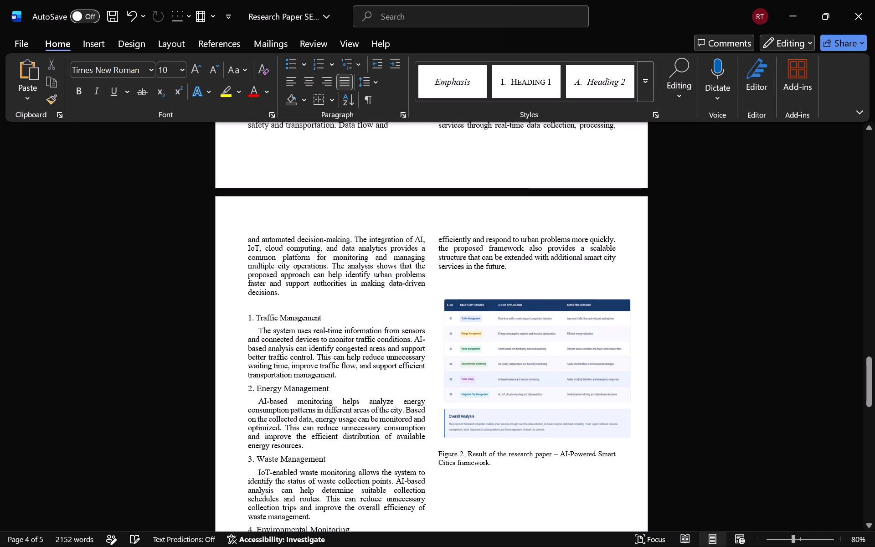
left_click_drag(499, 361, 499, 356)
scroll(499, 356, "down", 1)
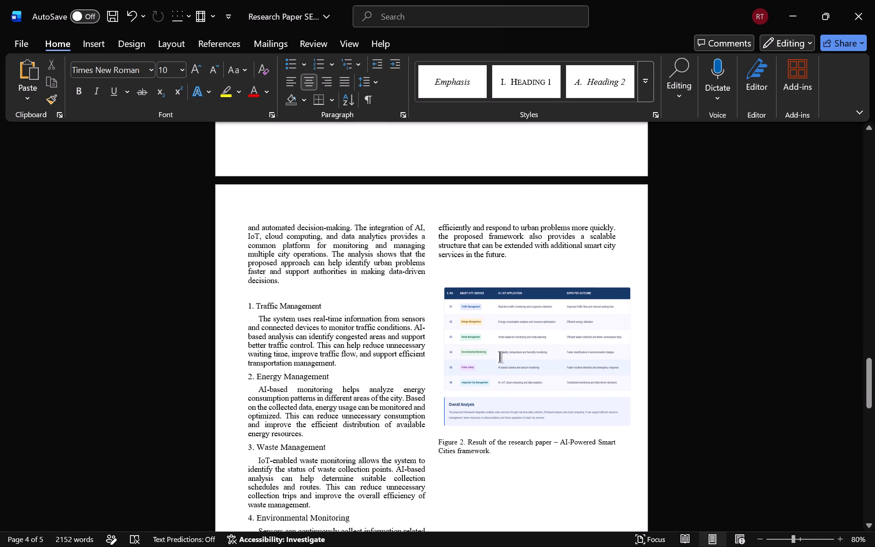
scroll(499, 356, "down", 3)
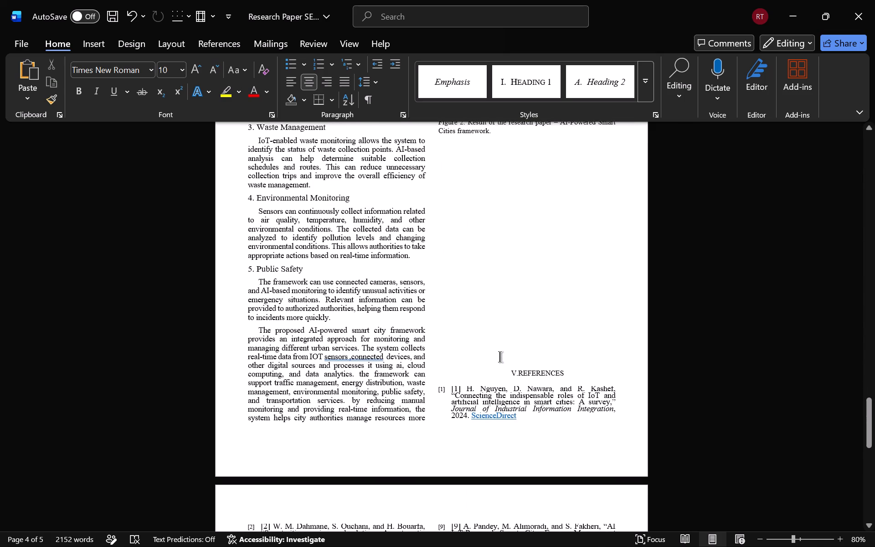
Insert six empty lines before the V.REFERENCES heading to push it onto the next page.
scroll(499, 356, "down", 1)
left_click(509, 372)
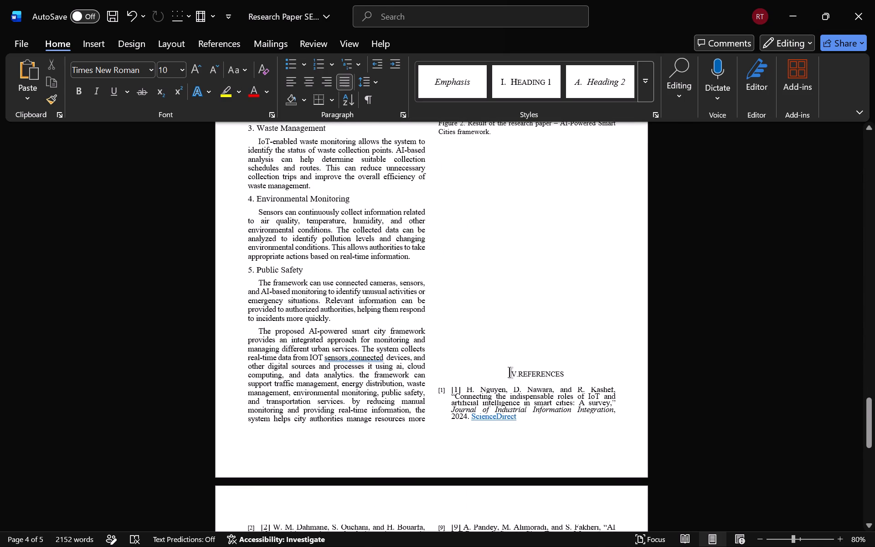
key("Return")
key("Return")
key("Return")
key("Return")
key("Return")
key("Return")
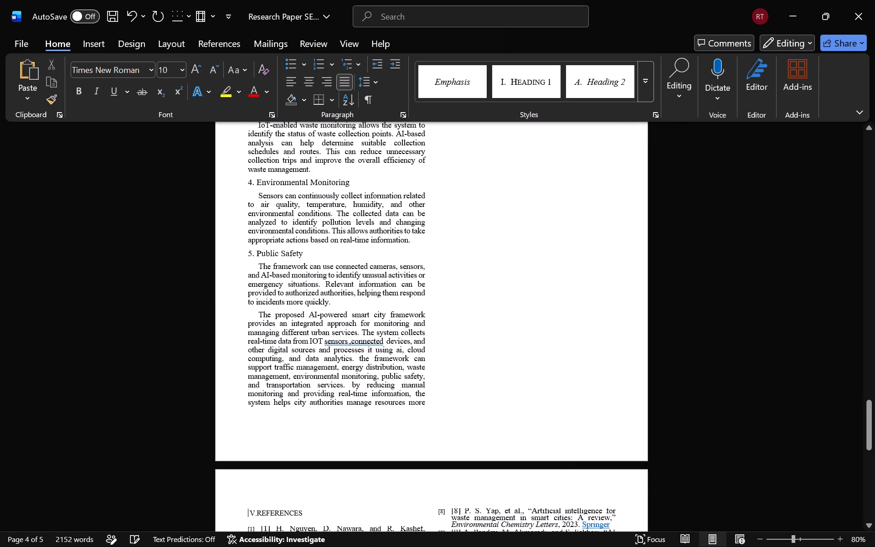
Move the results image down its column to sit just below the Figure 2 caption.
scroll(599, 275, "up", 1)
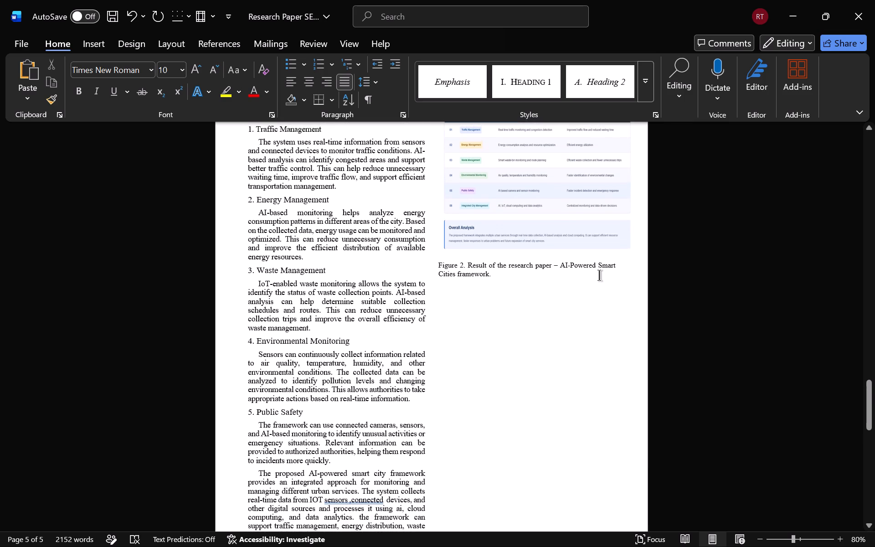
scroll(599, 275, "up", 4)
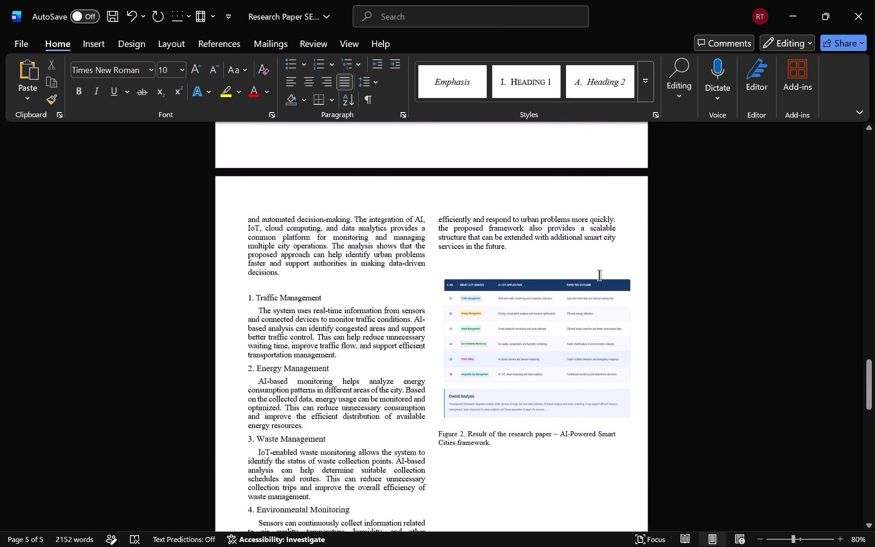
scroll(599, 275, "up", 3)
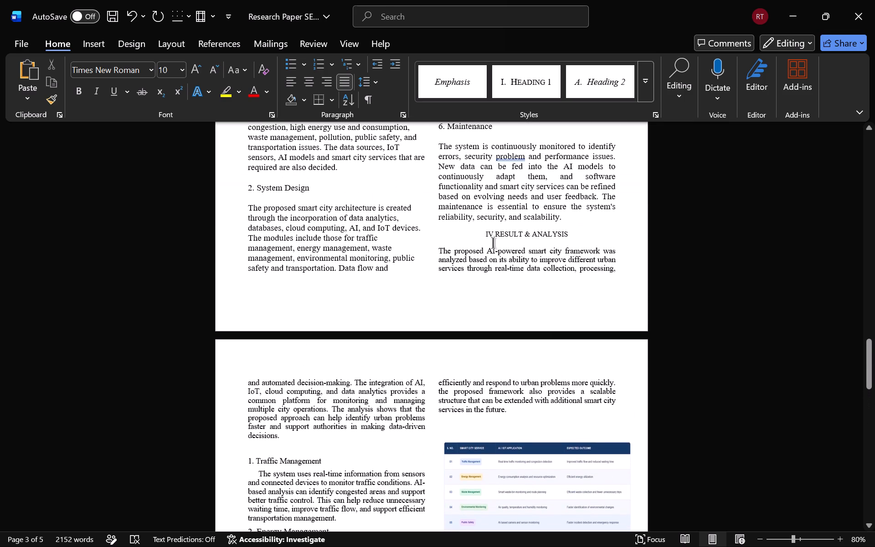
scroll(484, 240, "down", 1)
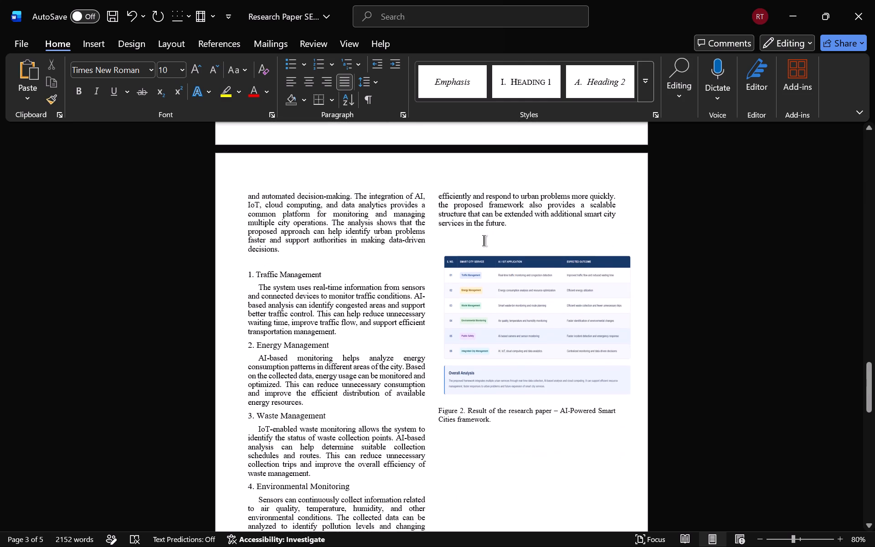
scroll(484, 240, "down", 1)
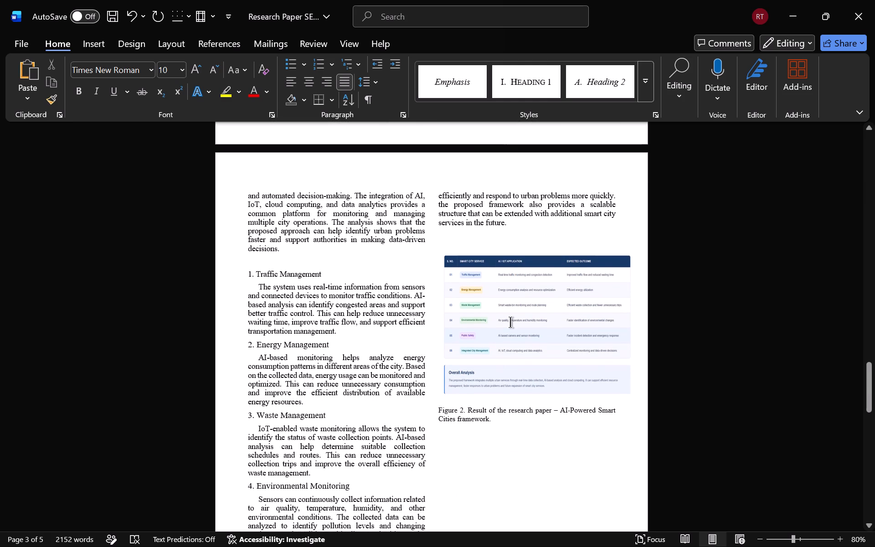
left_click(513, 322)
left_click(493, 294)
double_click(486, 288)
left_click(458, 260)
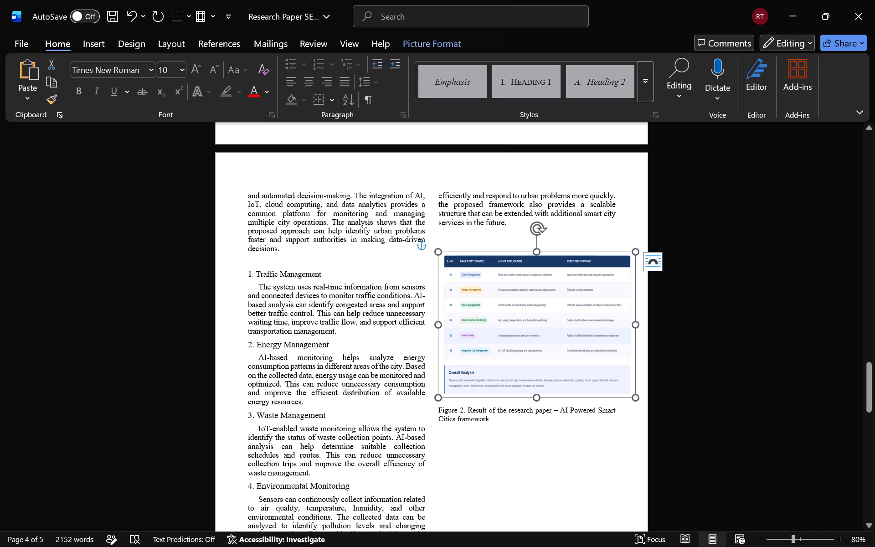
left_click_drag(471, 270, 467, 321)
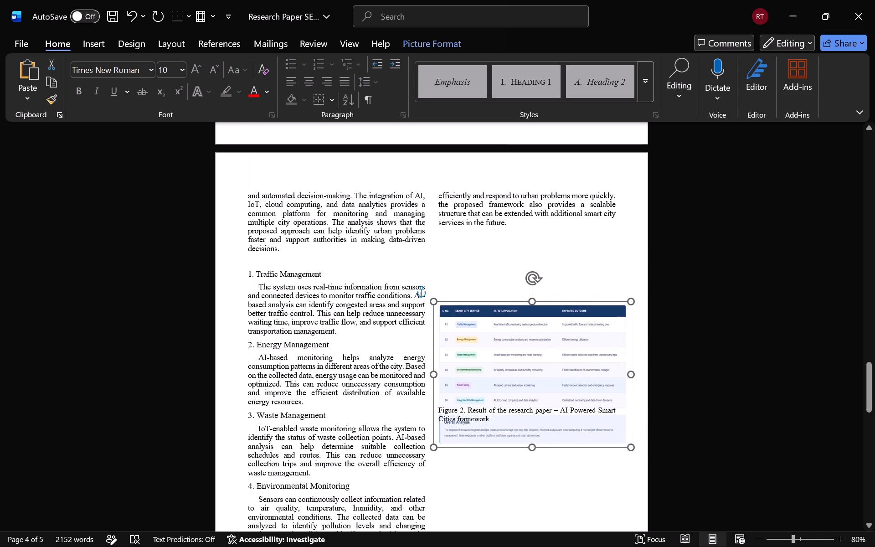
left_click_drag(467, 321, 468, 404)
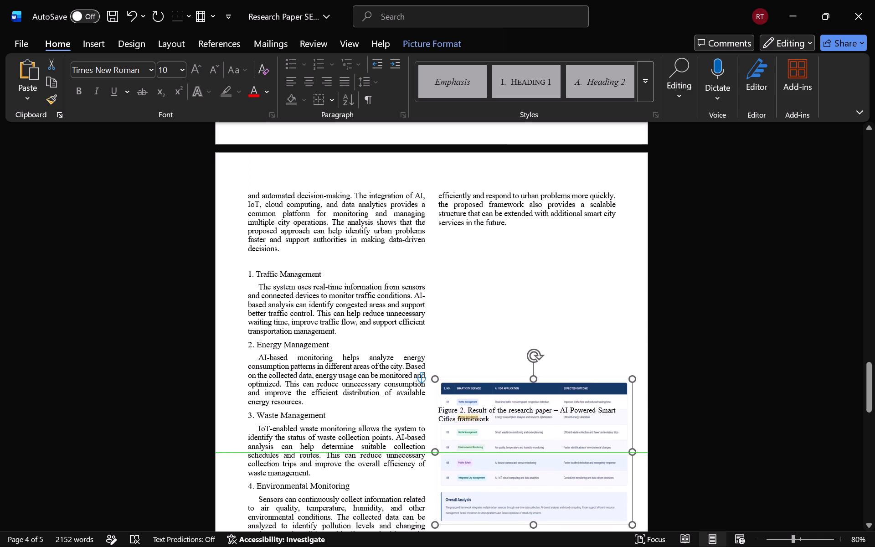
left_click_drag(468, 404, 471, 445)
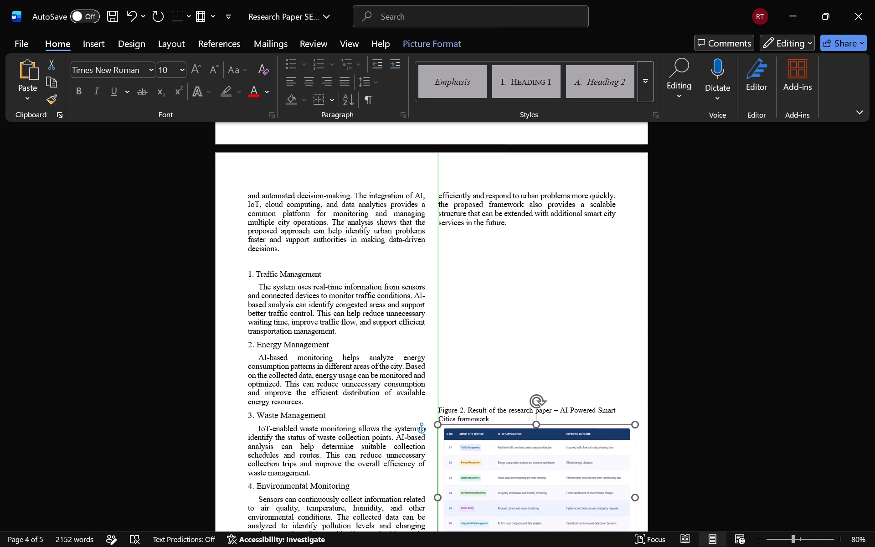
left_click_drag(471, 445, 471, 455)
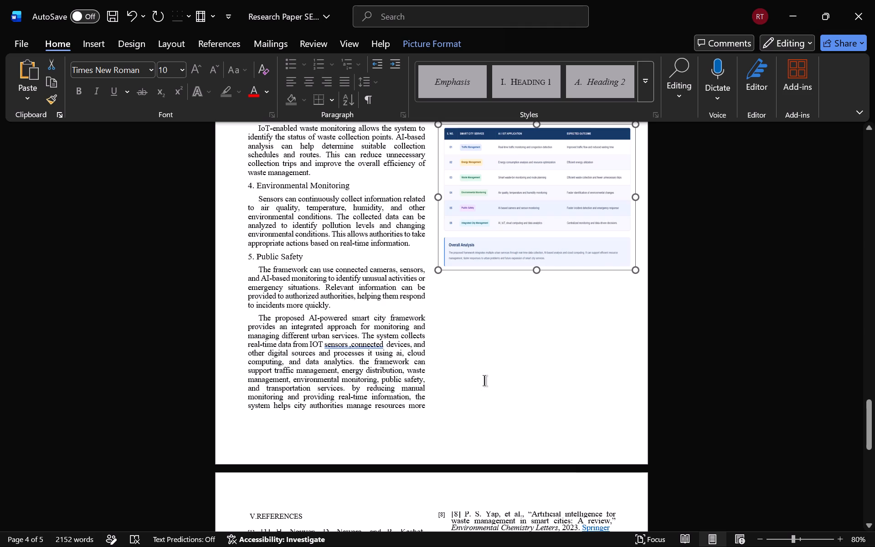
Copy the Figure 2 caption and paste it on the empty line below the moved results image.
scroll(484, 373, "down", 2)
scroll(484, 373, "up", 3)
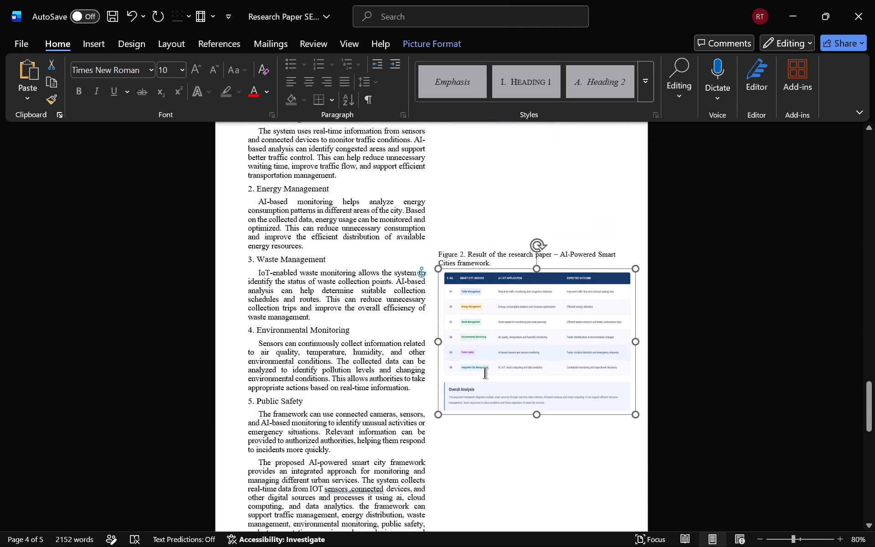
left_click_drag(438, 254, 456, 254)
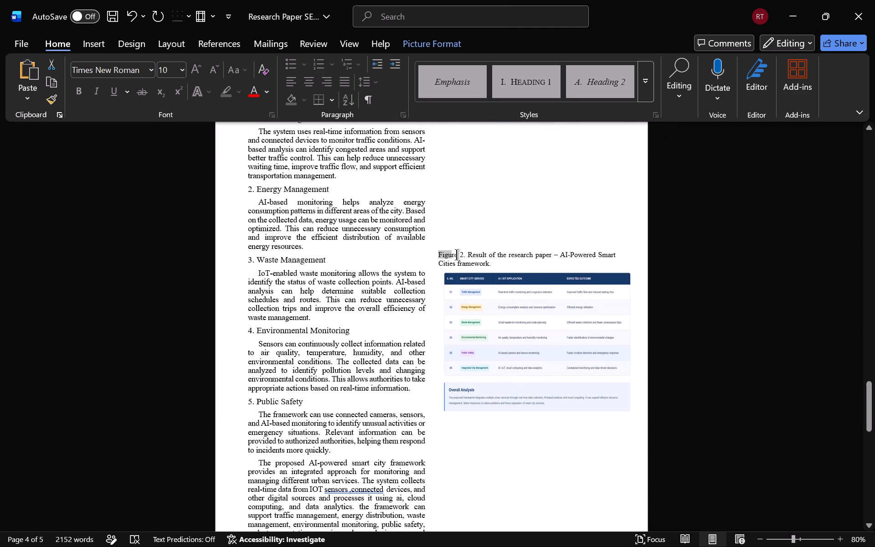
left_click_drag(456, 254, 492, 263)
key("ctrl+c")
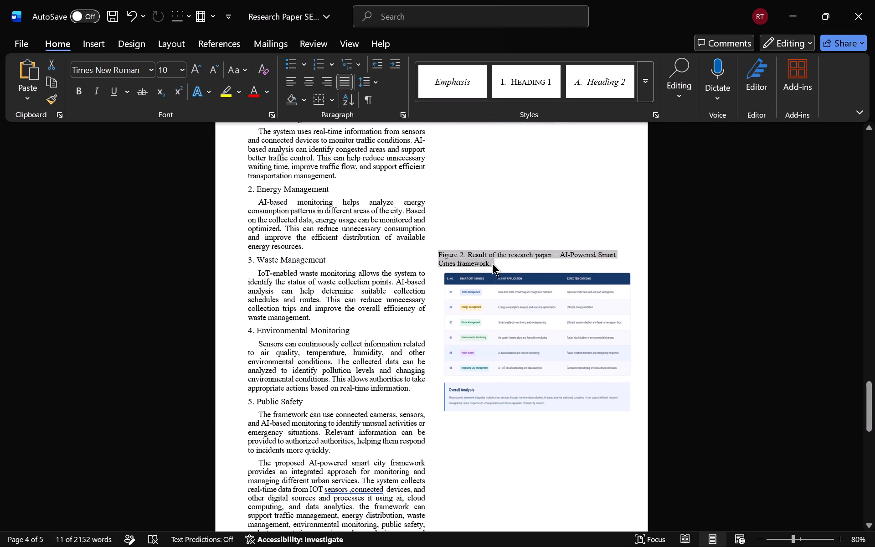
left_click(454, 432)
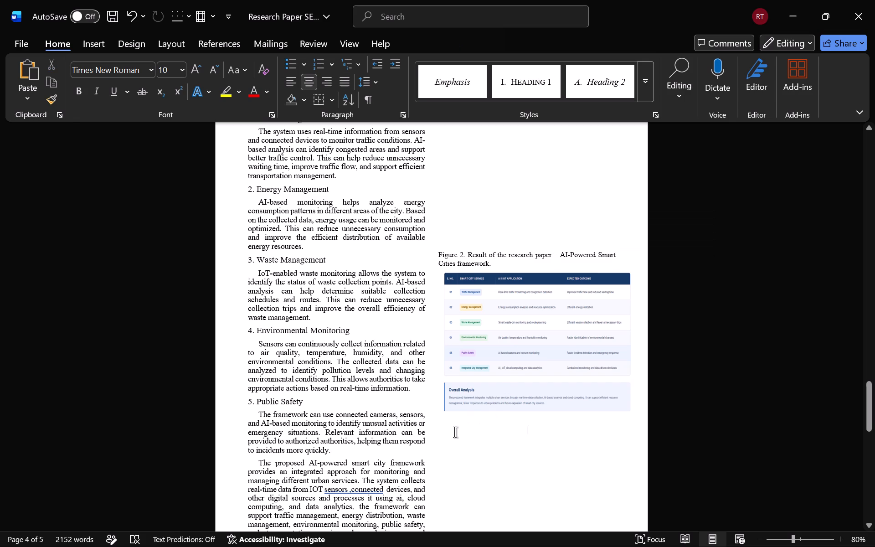
key("ctrl+v")
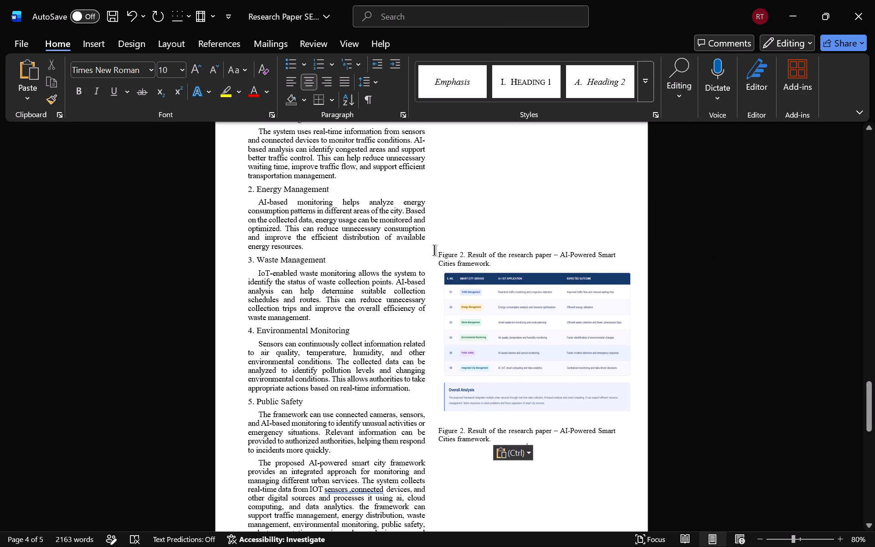
Delete the original Figure 2 caption above the results image.
left_click_drag(437, 251, 493, 260)
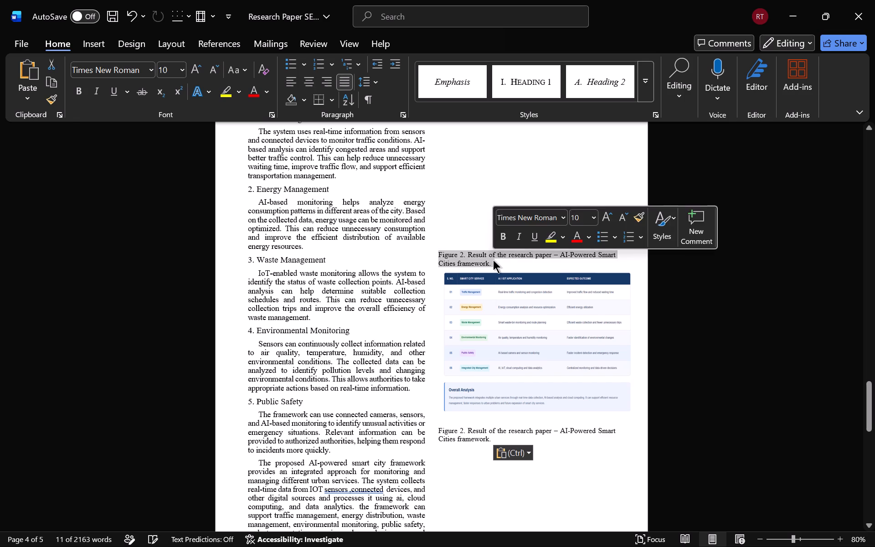
key("BackSpace")
Shift the V.REFERENCES heading toward the centre of its column by inserting 20 spaces before it.
scroll(493, 260, "down", 2)
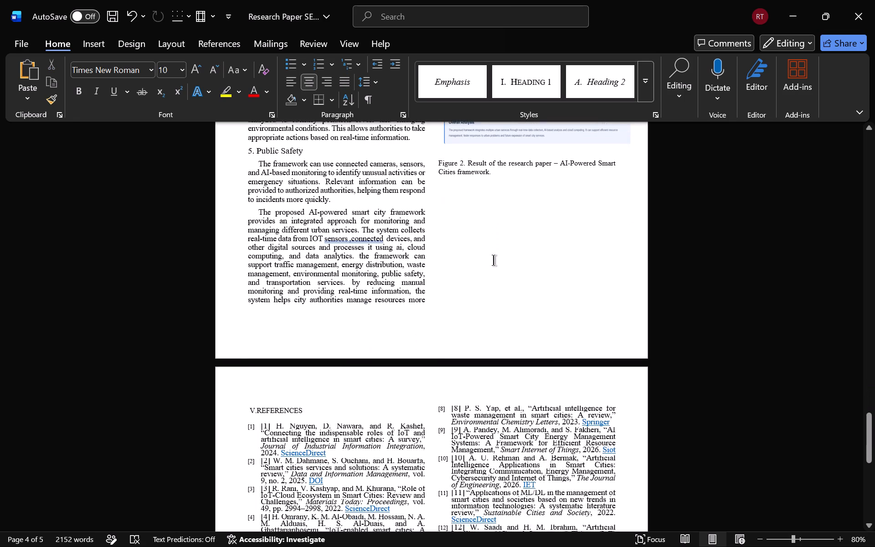
scroll(493, 260, "down", 1)
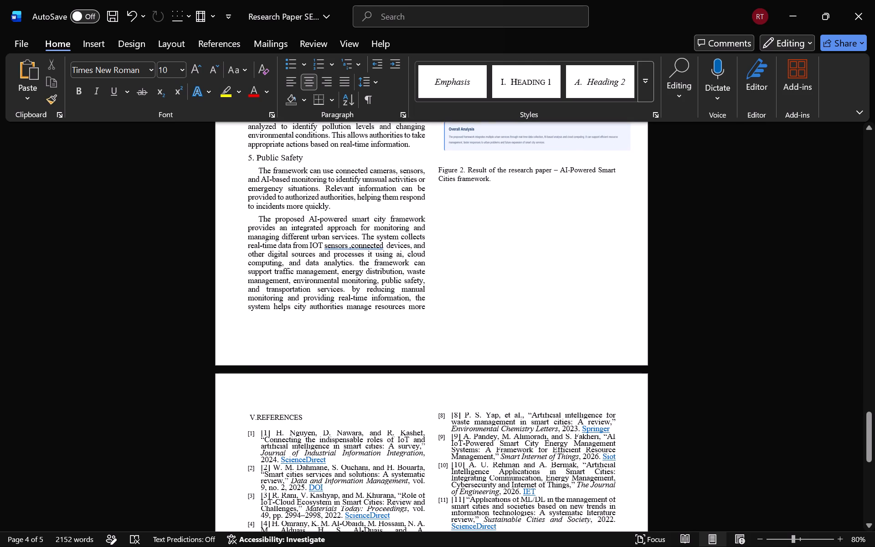
left_click(247, 414)
key("space")
key("space")
key("space")
key("space")
key("space")
key("space")
key("space")
key("space")
key("space")
key("space")
key("space")
key("space")
key("space")
key("space")
key("space")
key("space")
key("space")
key("space")
key("space")
key("space")
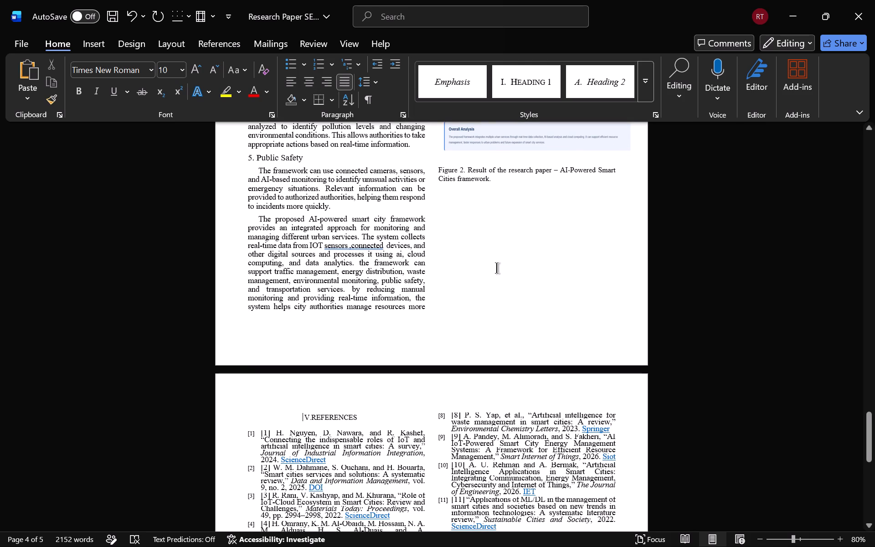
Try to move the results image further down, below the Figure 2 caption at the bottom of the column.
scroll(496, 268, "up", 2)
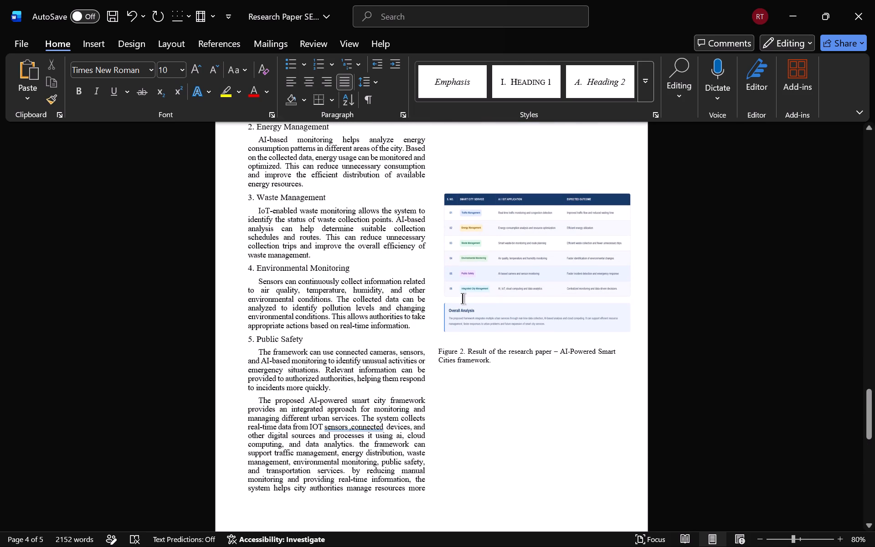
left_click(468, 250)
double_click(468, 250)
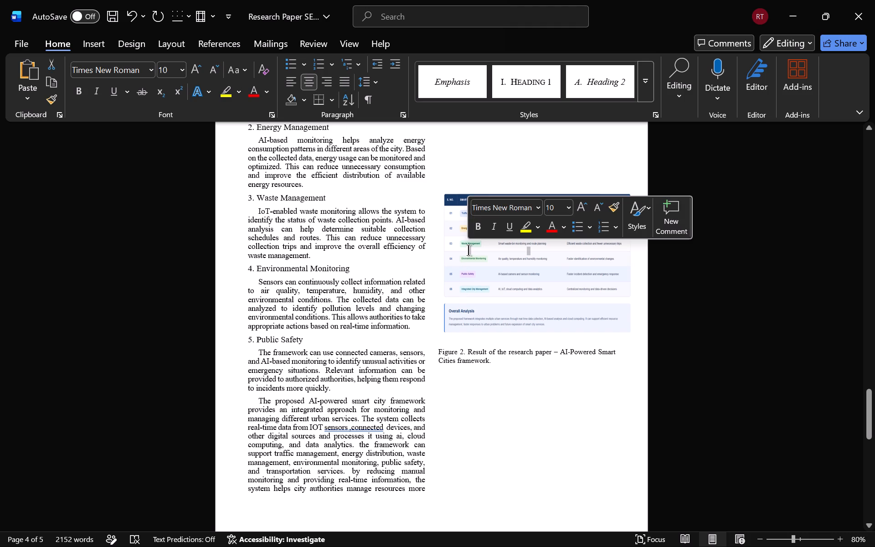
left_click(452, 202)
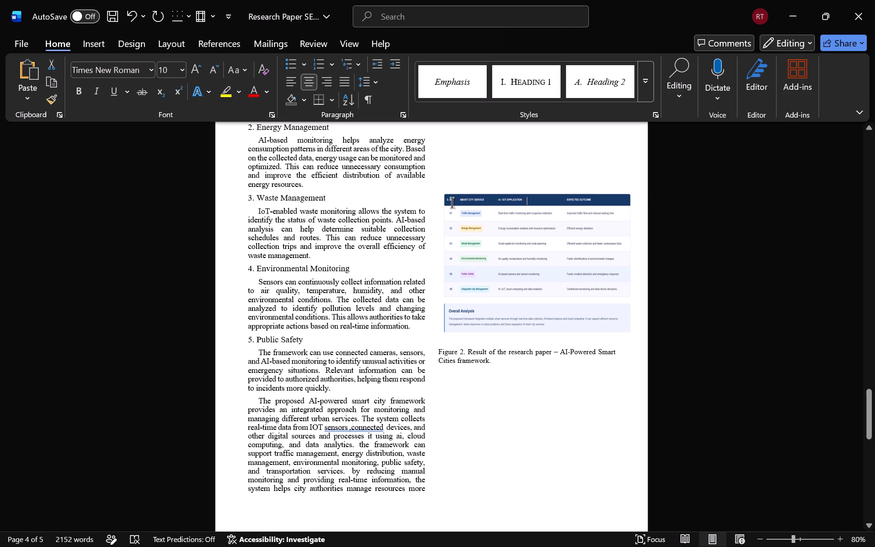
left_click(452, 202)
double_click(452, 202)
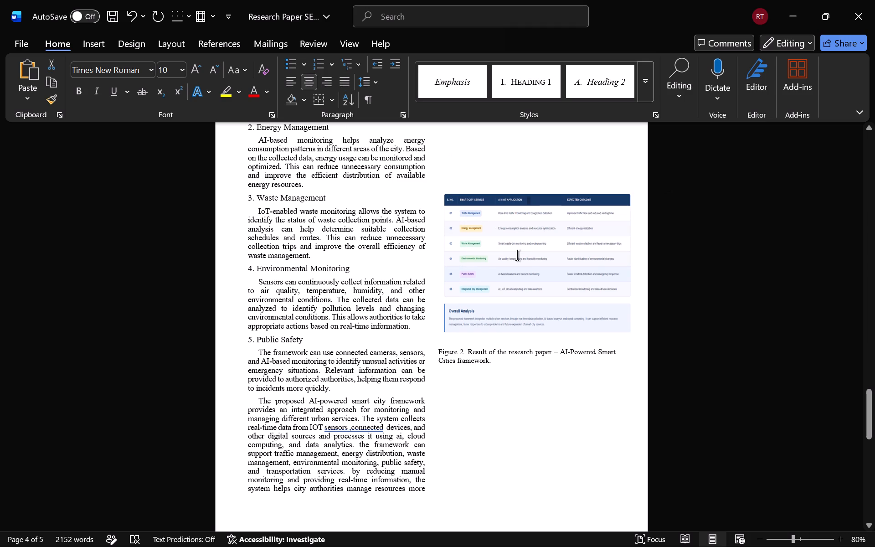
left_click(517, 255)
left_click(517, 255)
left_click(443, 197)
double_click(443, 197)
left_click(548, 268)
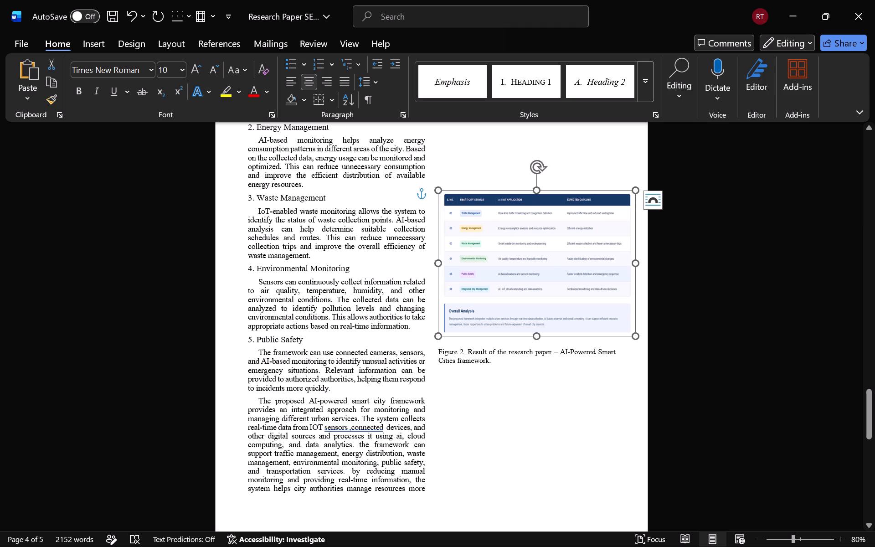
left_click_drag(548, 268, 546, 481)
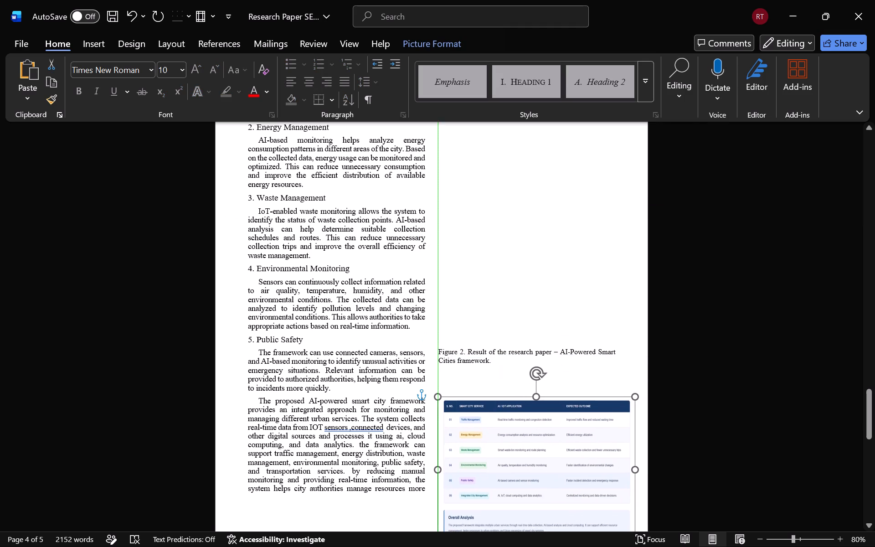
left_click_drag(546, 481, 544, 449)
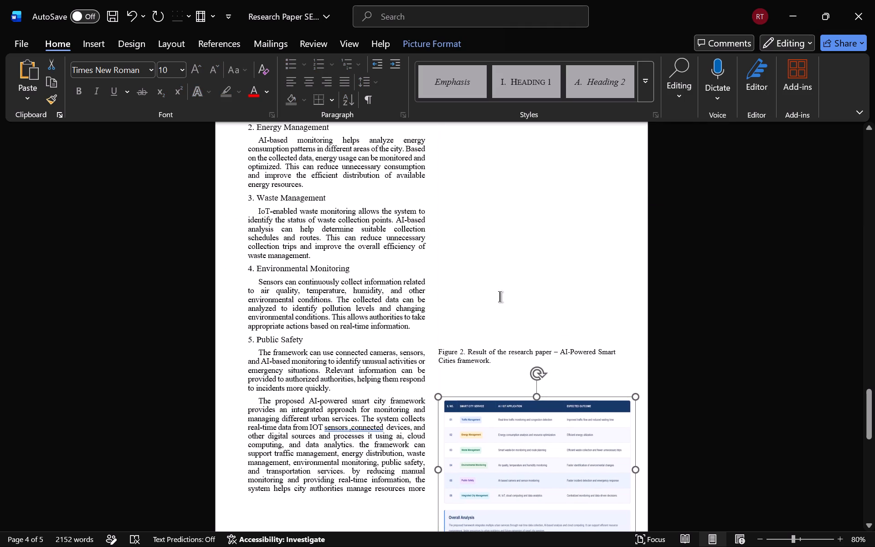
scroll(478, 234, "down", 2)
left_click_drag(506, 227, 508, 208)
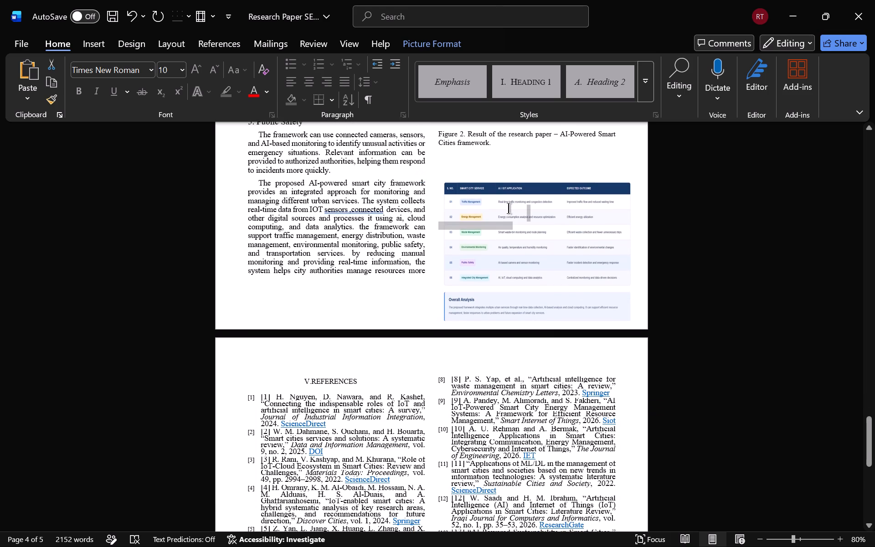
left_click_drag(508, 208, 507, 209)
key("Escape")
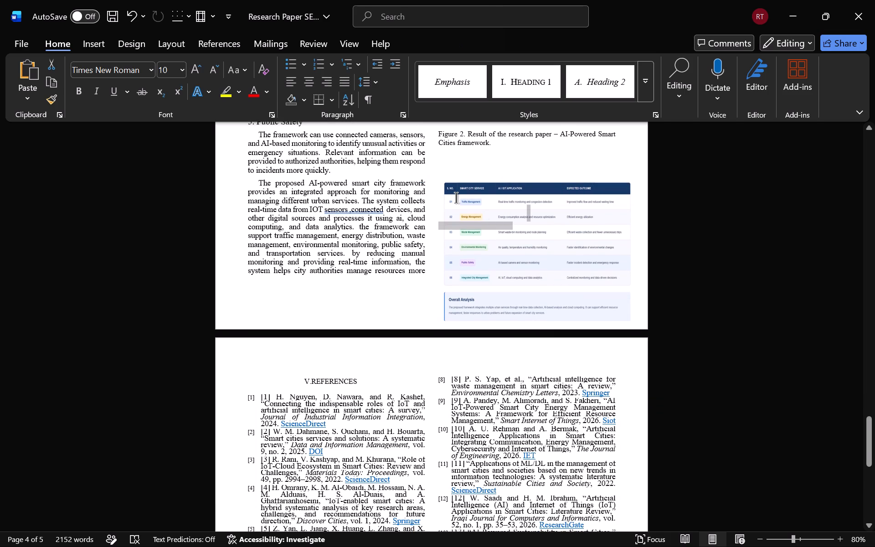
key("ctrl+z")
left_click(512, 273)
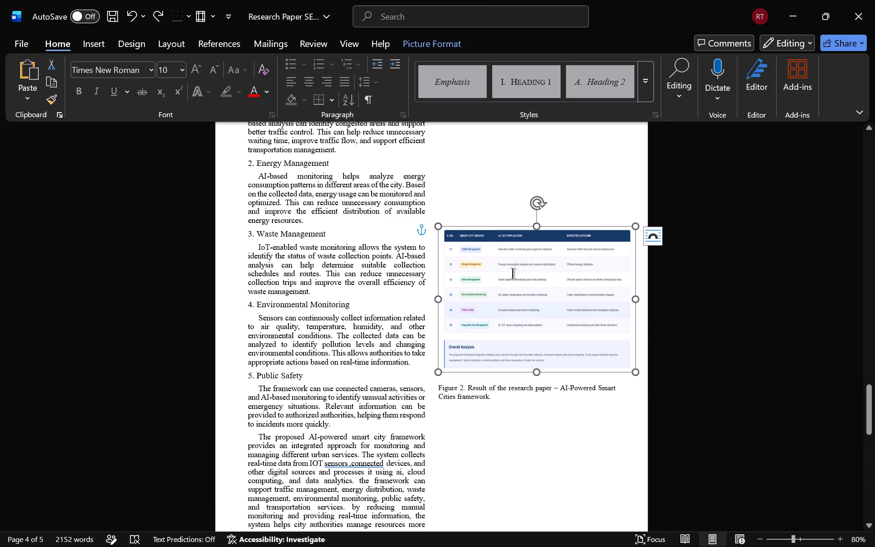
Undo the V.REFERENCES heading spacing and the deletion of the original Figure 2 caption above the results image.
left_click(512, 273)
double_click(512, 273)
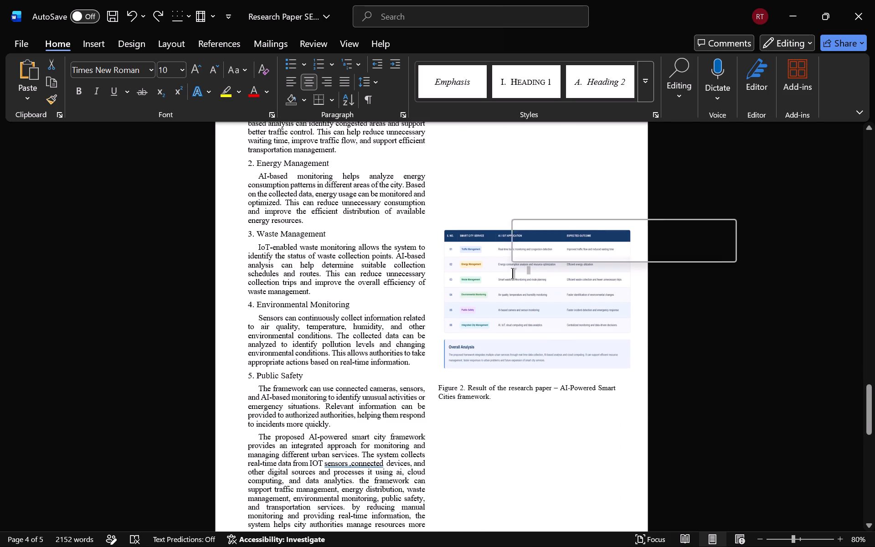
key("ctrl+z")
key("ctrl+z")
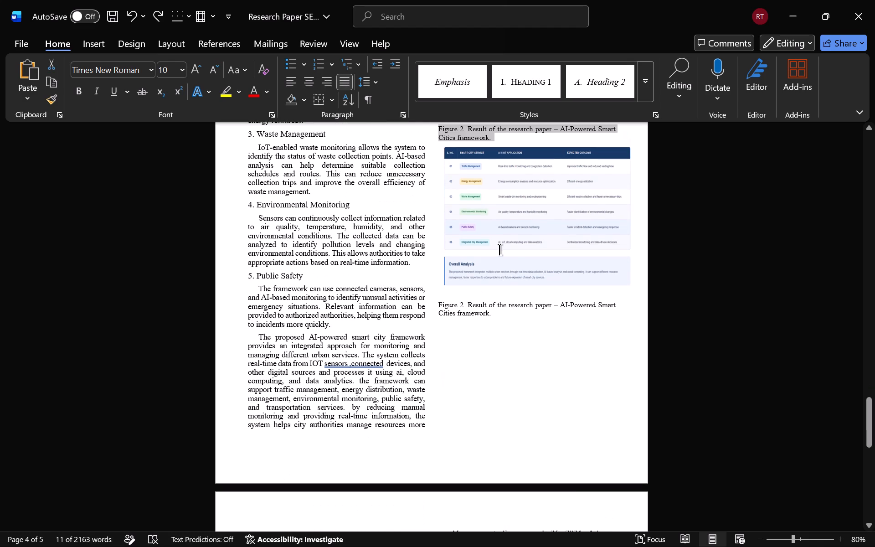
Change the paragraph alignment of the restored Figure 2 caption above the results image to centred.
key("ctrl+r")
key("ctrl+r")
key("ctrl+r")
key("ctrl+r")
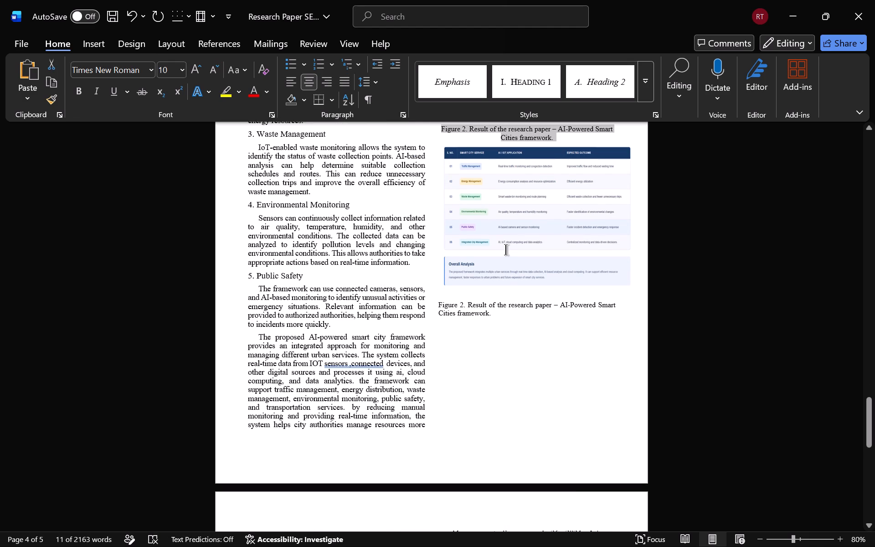
Move the results image down to the bottom of its column, directly below the lower Figure 2 caption.
double_click(505, 249)
double_click(505, 249)
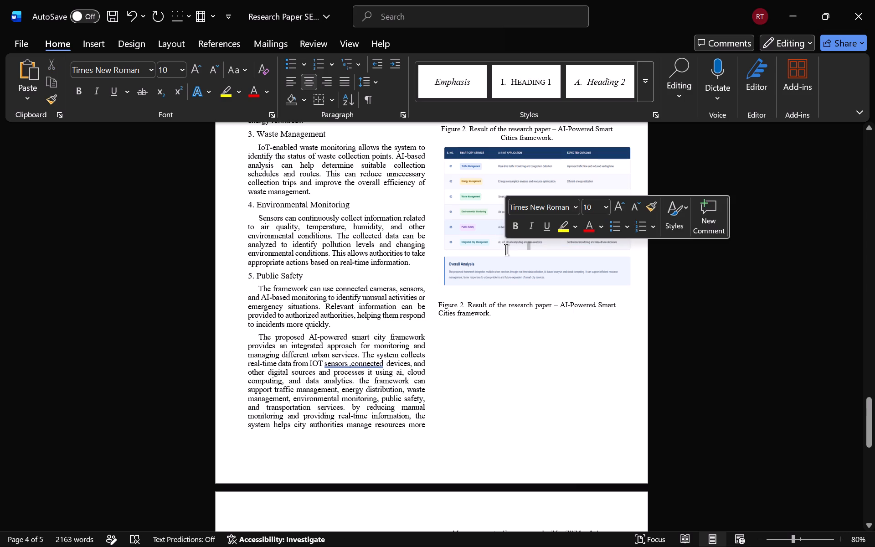
double_click(505, 249)
double_click(505, 249)
right_click(489, 206)
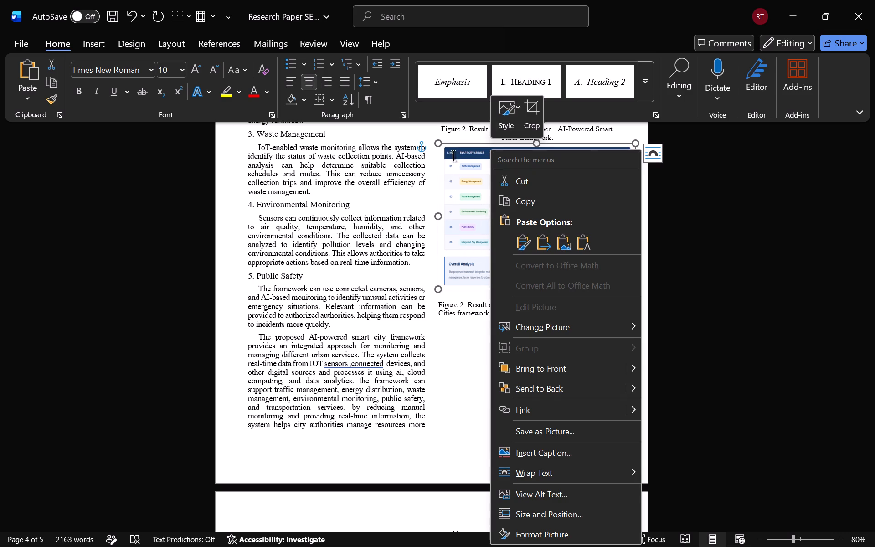
left_click_drag(441, 148, 448, 173)
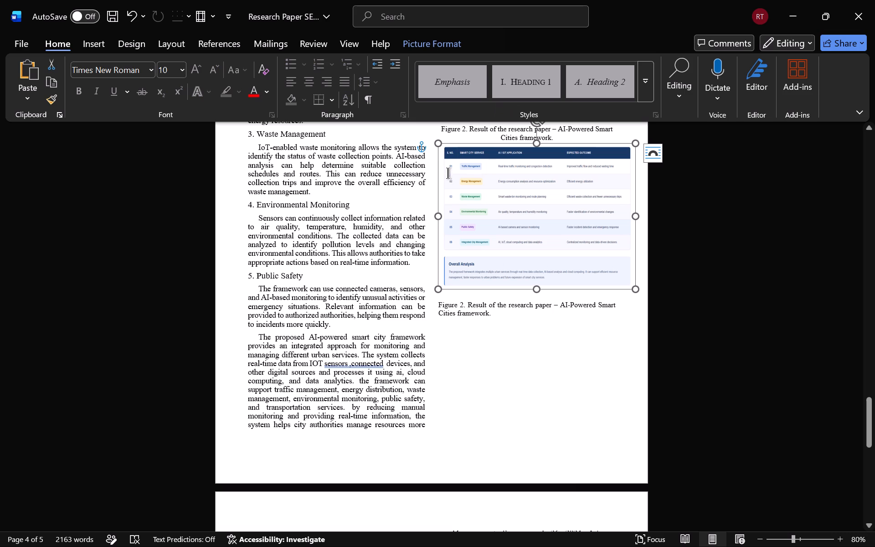
left_click_drag(448, 173, 445, 164)
left_click_drag(439, 148, 444, 208)
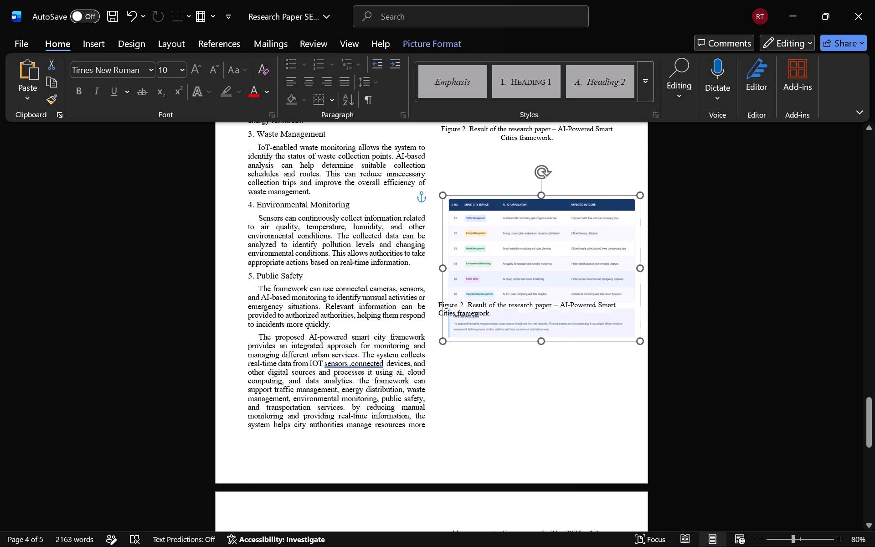
left_click_drag(444, 208, 437, 327)
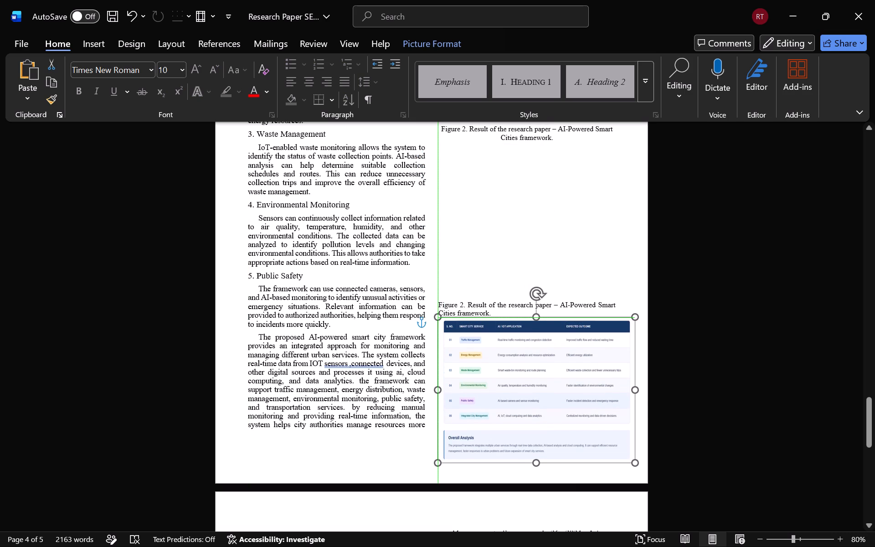
left_click_drag(437, 327, 436, 326)
Delete the centred upper copy of the Figure 2 caption.
scroll(465, 198, "up", 1)
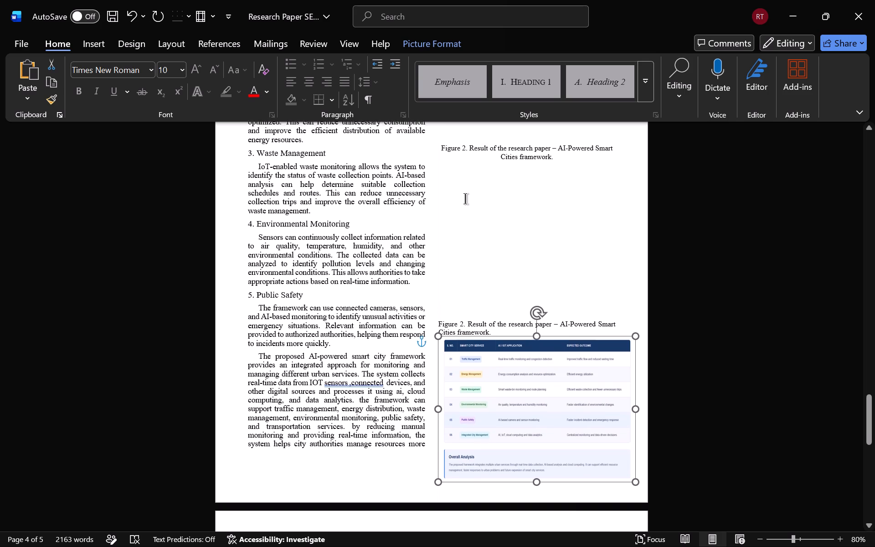
scroll(465, 198, "up", 1)
left_click_drag(441, 197, 519, 201)
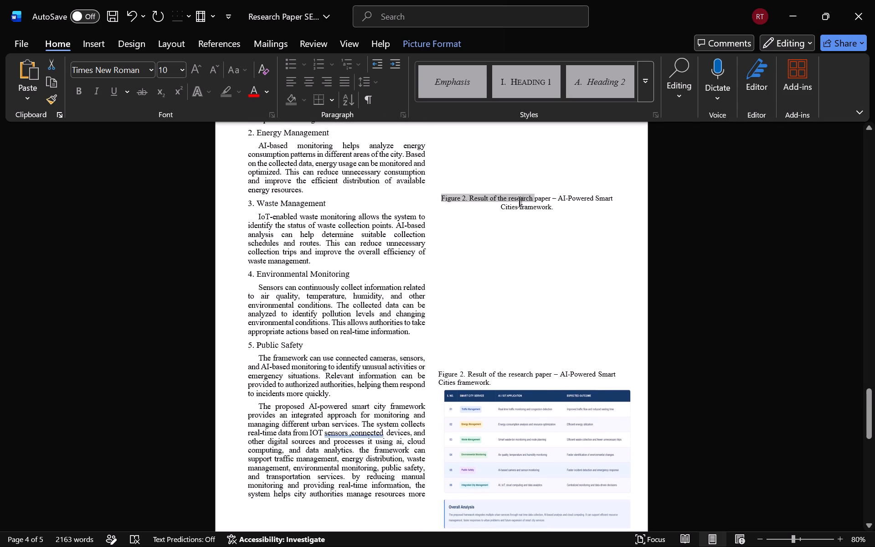
left_click_drag(519, 201, 544, 207)
key("BackSpace")
Copy the remaining Figure 2 caption above the results image.
scroll(544, 207, "down", 1)
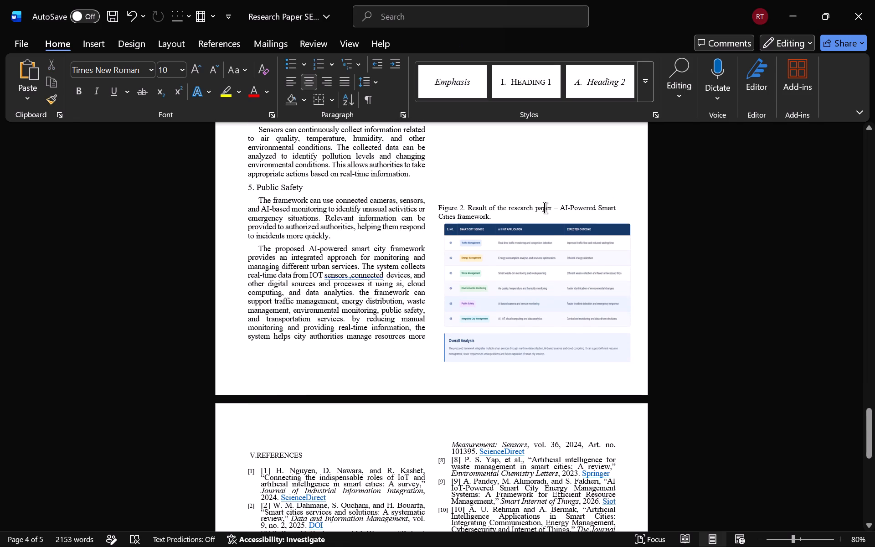
scroll(544, 207, "down", 1)
left_click_drag(437, 205, 470, 207)
left_click_drag(470, 207, 491, 214)
key("ctrl+c")
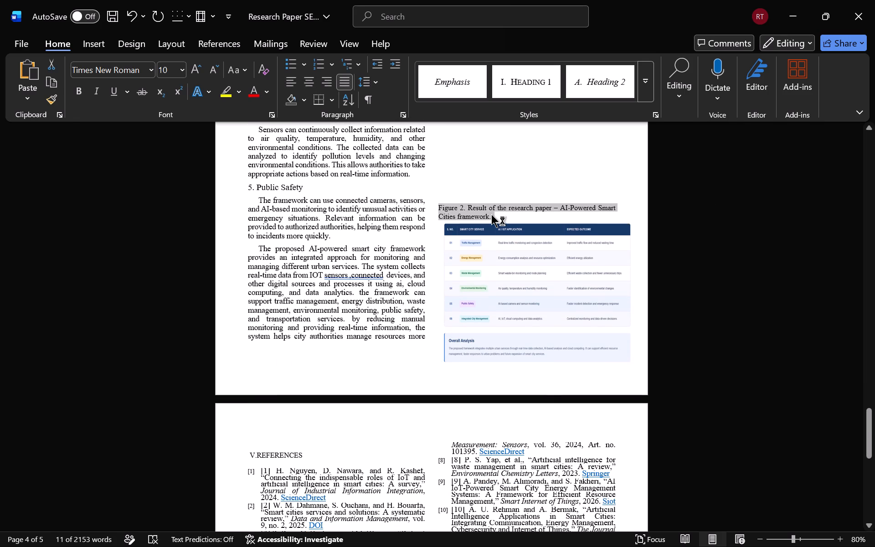
left_click(457, 368)
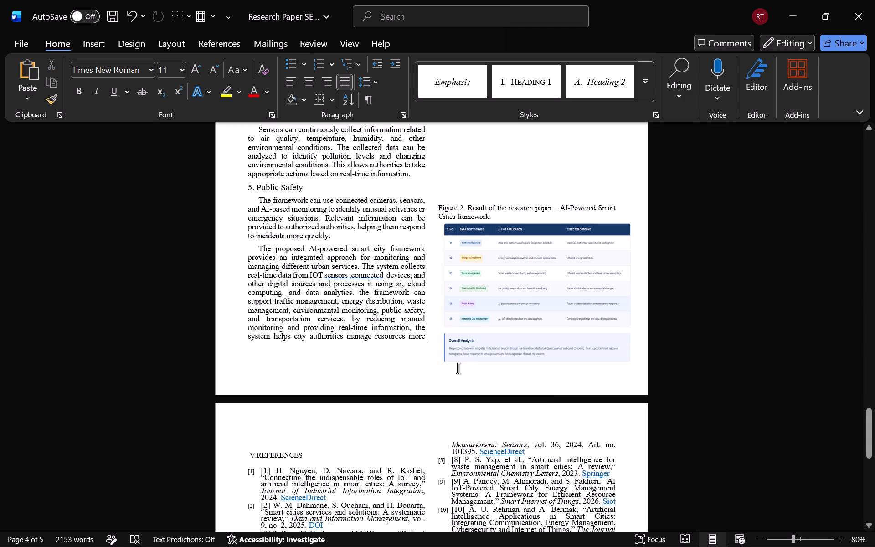
left_click(457, 368)
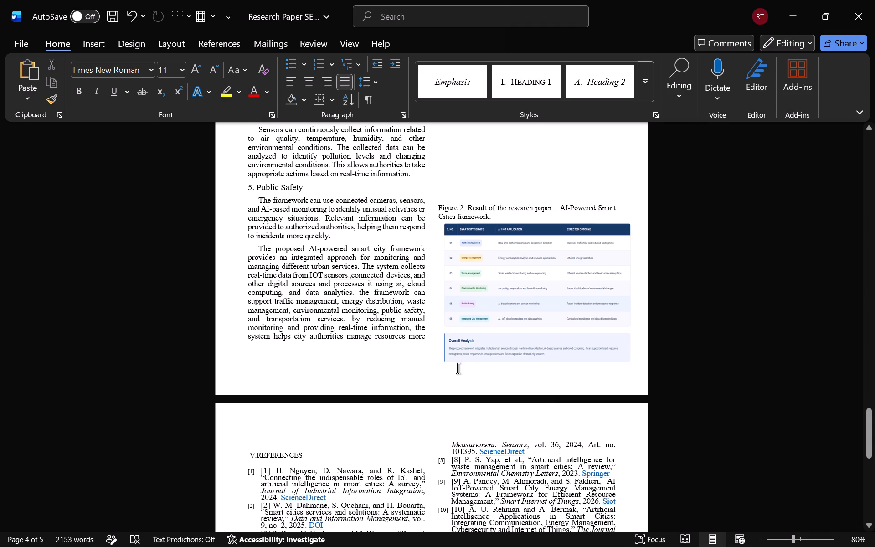
left_click(457, 368)
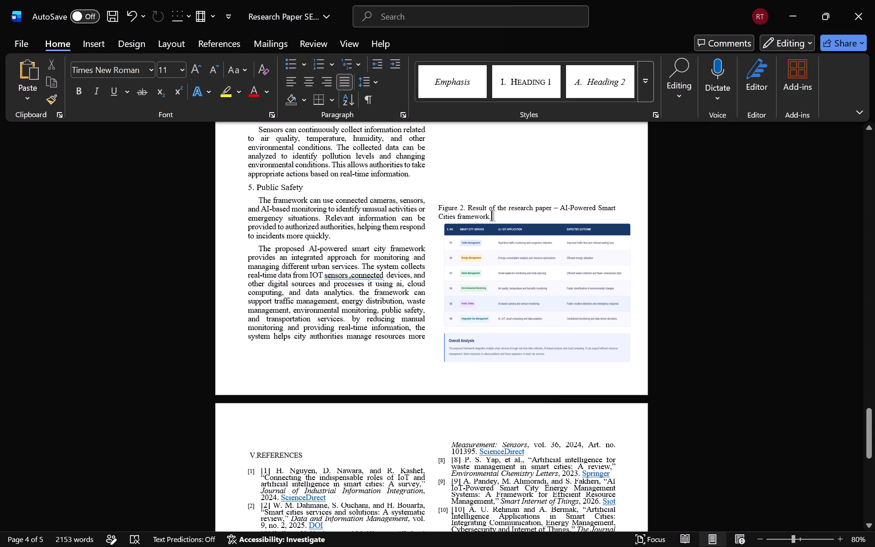
Delete the remaining Figure 2 caption and the empty line at its place above the results image.
left_click(491, 216)
key("BackSpace")
key("BackSpace")
key("BackSpace")
key("BackSpace")
key("BackSpace")
key("BackSpace")
key("BackSpace")
key("BackSpace")
key("BackSpace")
key("BackSpace")
key("BackSpace")
key("BackSpace")
key("BackSpace")
key("BackSpace")
key("BackSpace")
key("BackSpace")
key("BackSpace")
key("BackSpace")
key("BackSpace")
key("BackSpace")
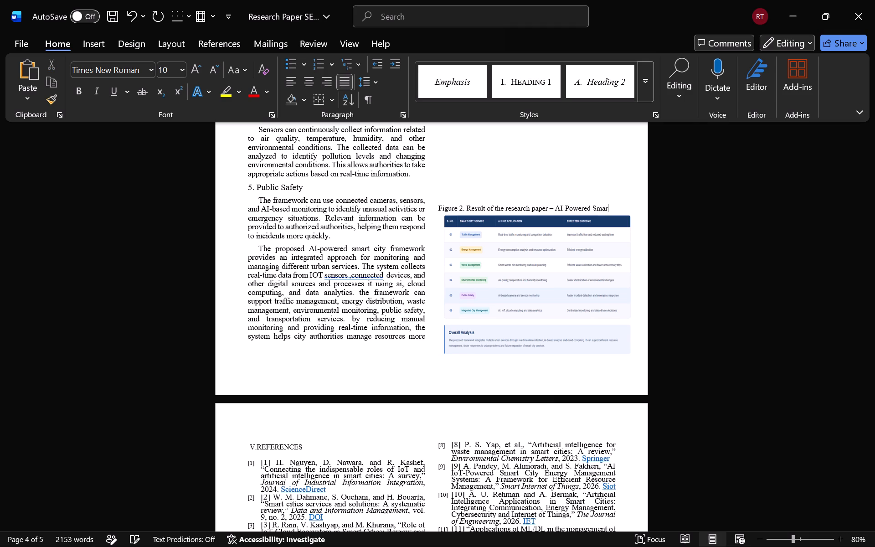
key("BackSpace")
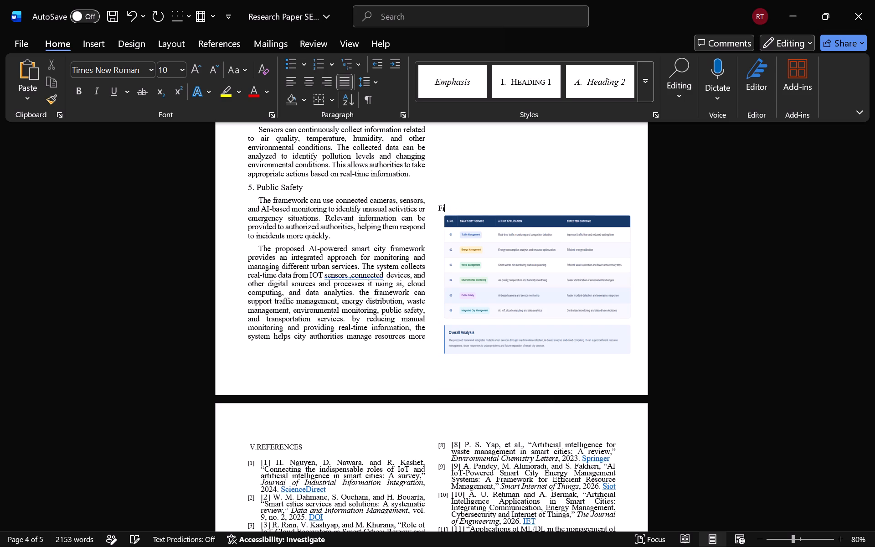
key("BackSpace")
key("BackSpace")
key("BackSpace")
key("BackSpace")
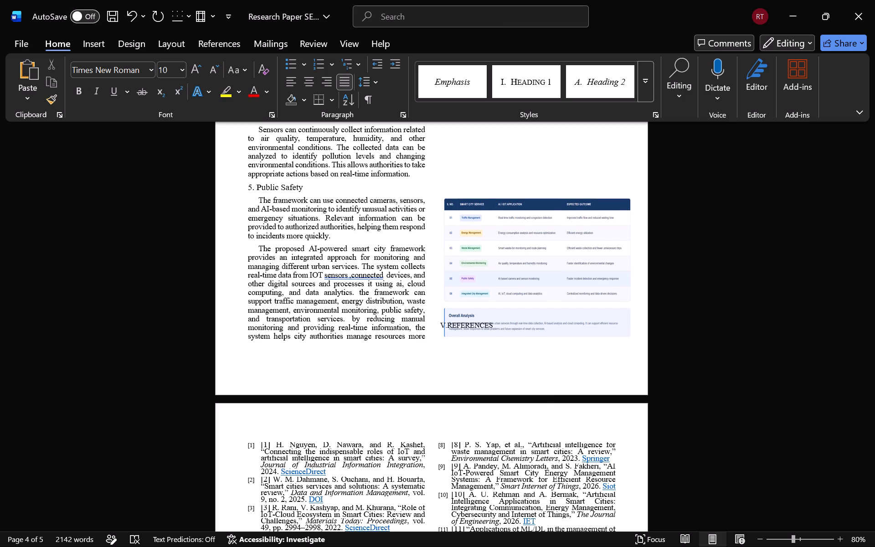
Insert two line breaks before the V.REFERENCES heading to push it off the results image onto the following page.
left_click(438, 323)
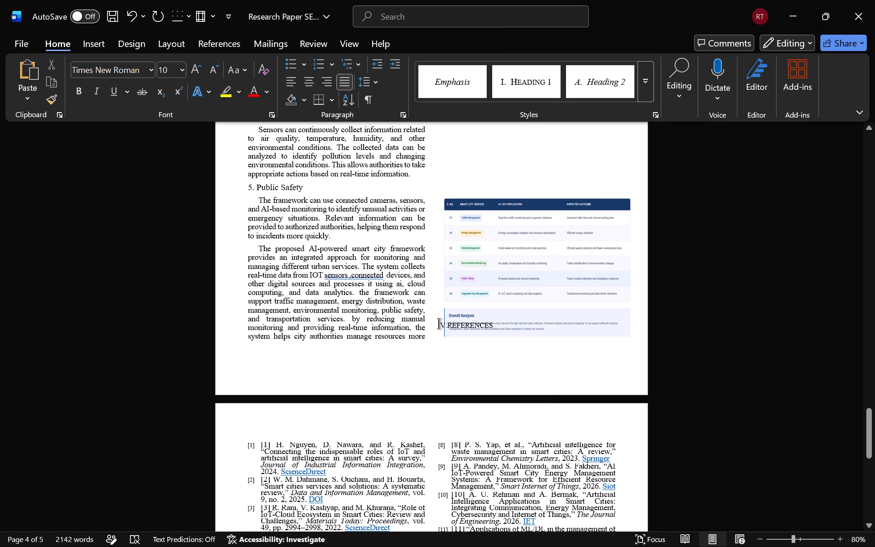
key("Return")
key("Return")
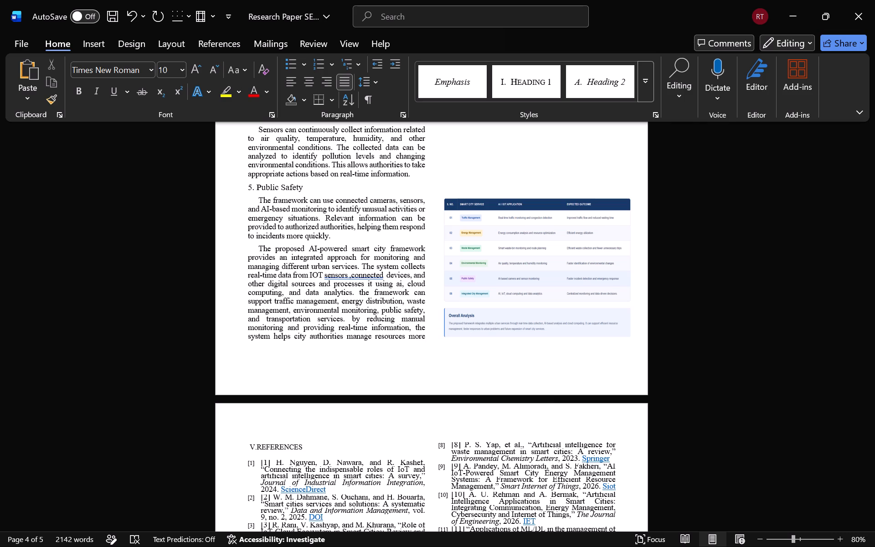
Move the results image slightly up in its column to leave room for a caption beneath it.
left_click_drag(551, 242, 546, 220)
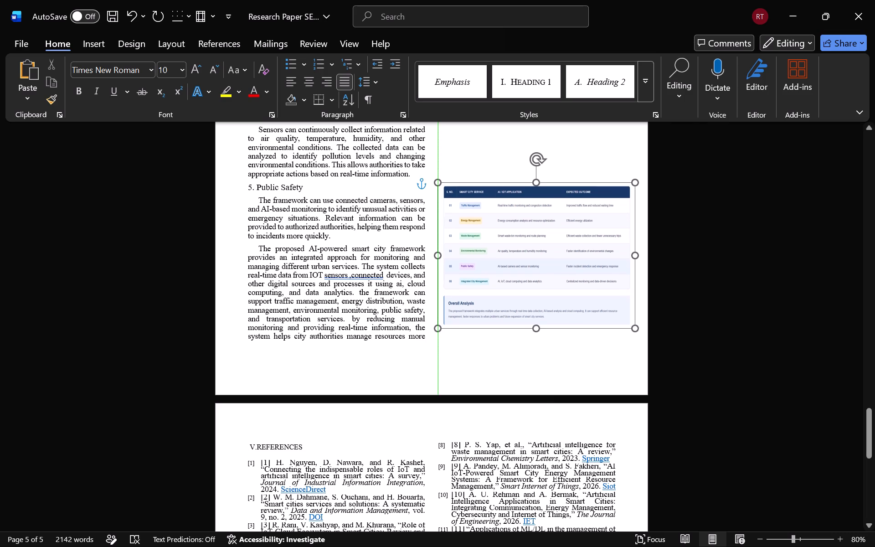
left_click_drag(546, 220, 547, 214)
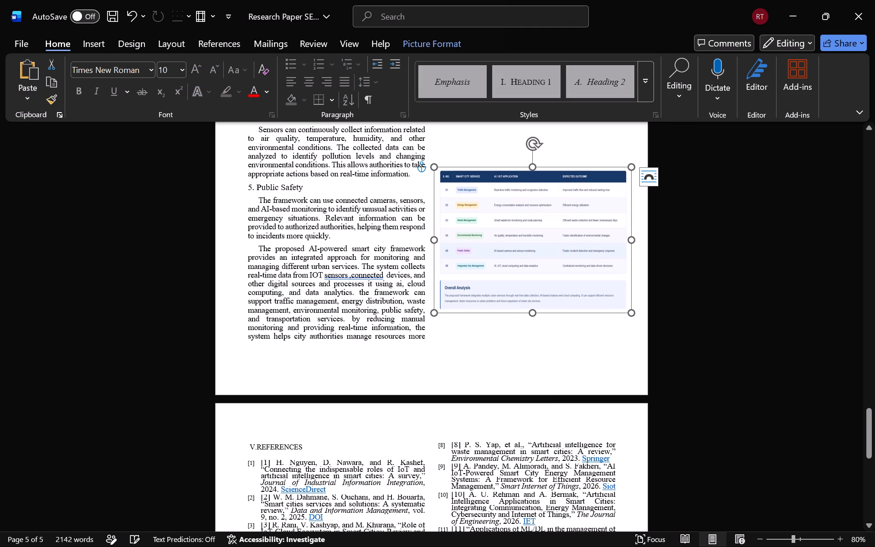
Paste the Figure 2 caption and remove the line break before it so it sits directly below the results image.
left_click(443, 330)
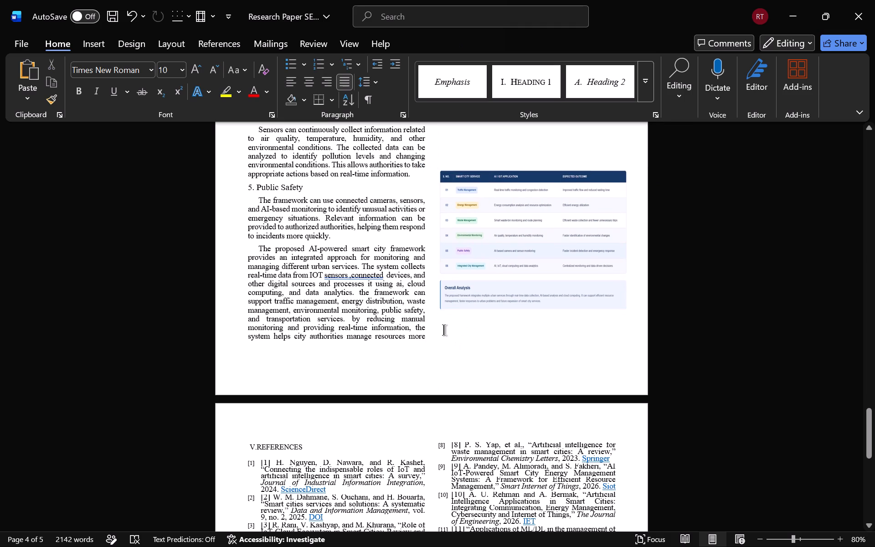
key("ctrl+v")
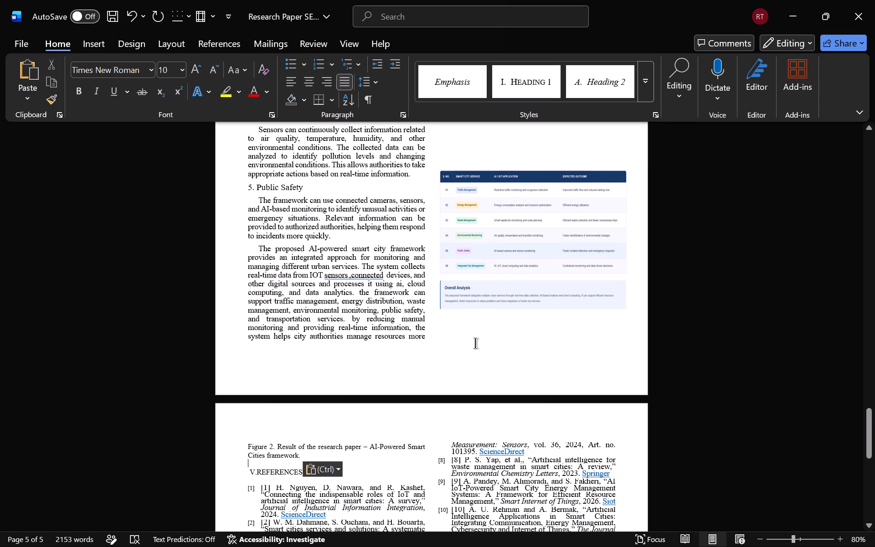
left_click(245, 444)
key("BackSpace")
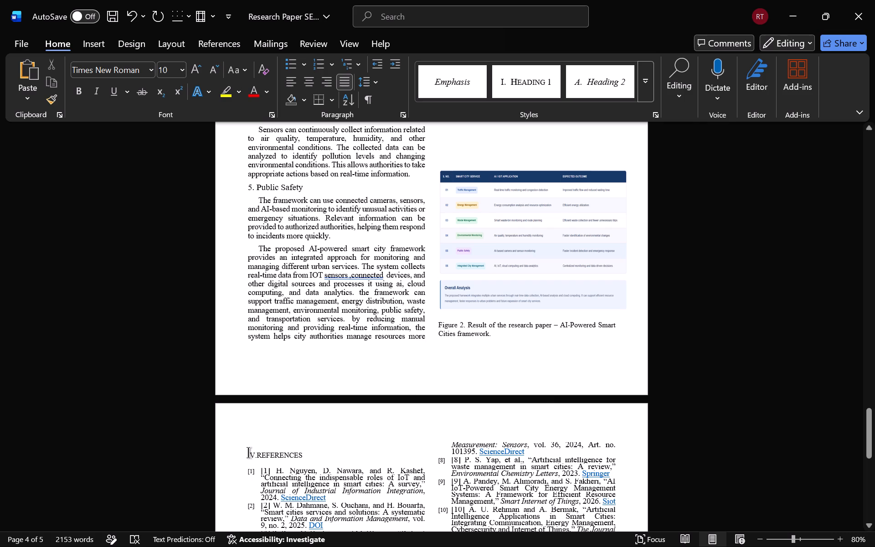
Shift the V.REFERENCES heading toward the centre of its column by inserting 20 spaces before it.
left_click(247, 454)
key("space")
key("space")
key("space")
key("space")
key("space")
key("space")
key("space")
key("space")
key("space")
key("space")
key("space")
key("space")
key("space")
key("space")
key("space")
key("space")
key("space")
key("space")
key("space")
key("space")
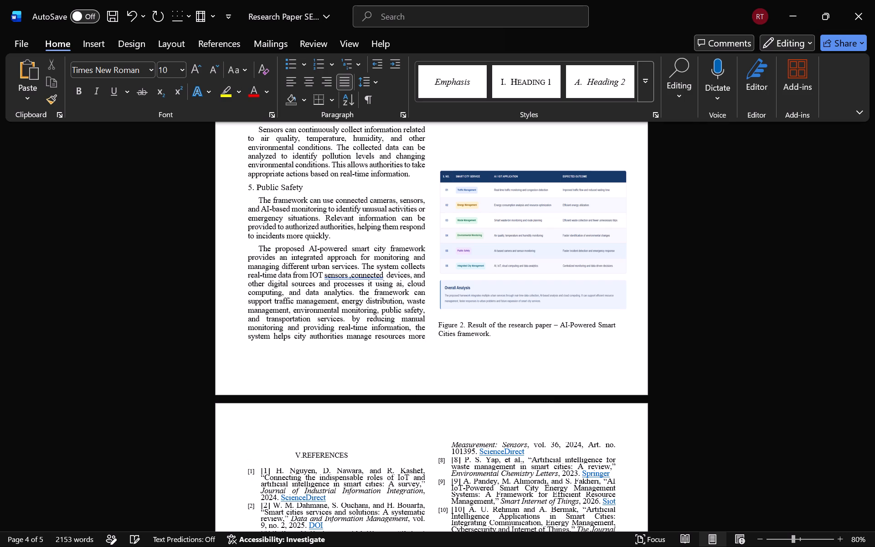
Remove the "1." numbering from the Traffic Management subheading.
scroll(411, 377, "up", 2)
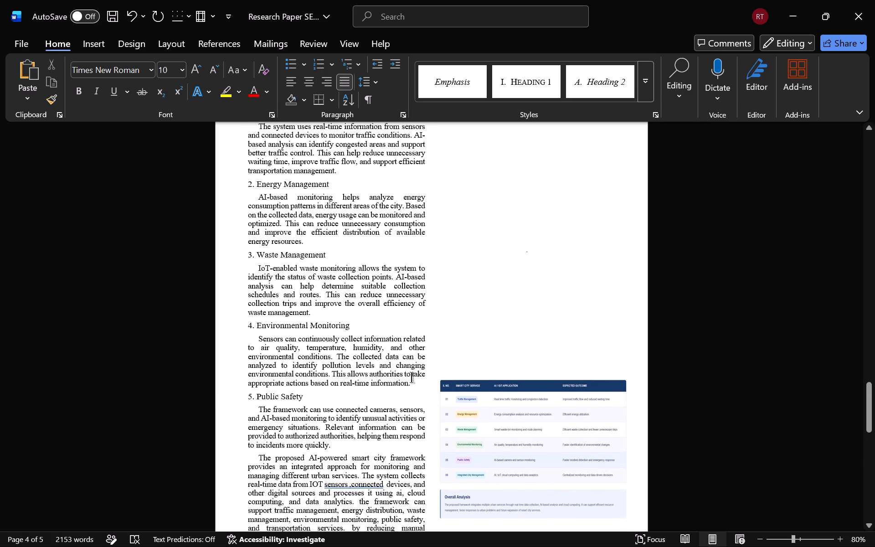
scroll(411, 377, "up", 3)
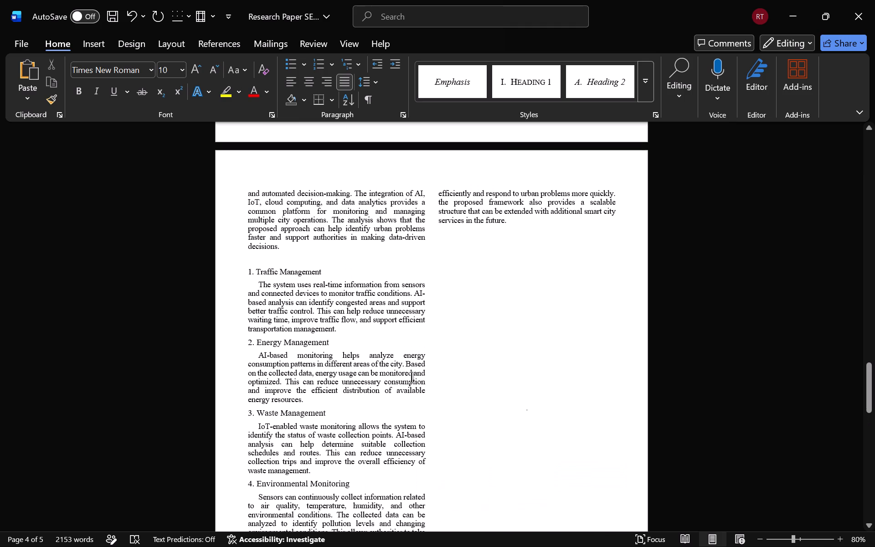
scroll(411, 377, "up", 3)
scroll(411, 377, "down", 1)
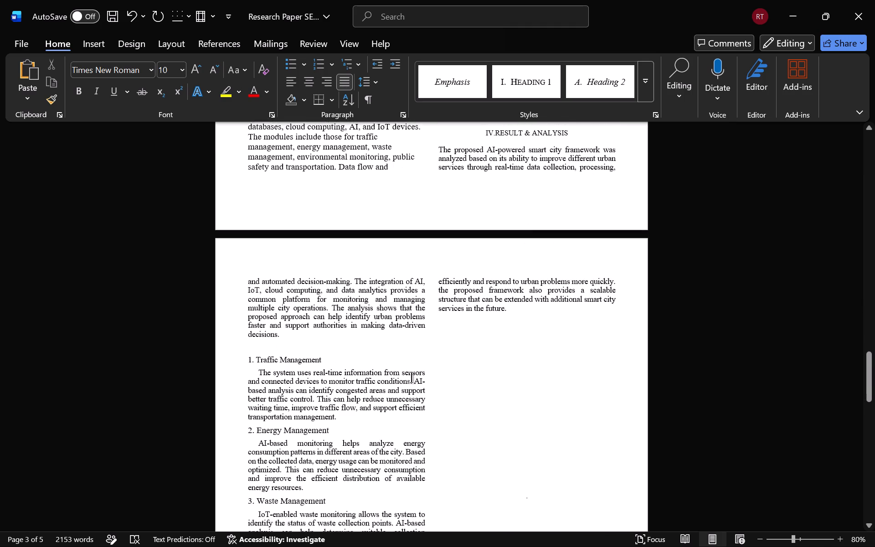
scroll(411, 377, "down", 1)
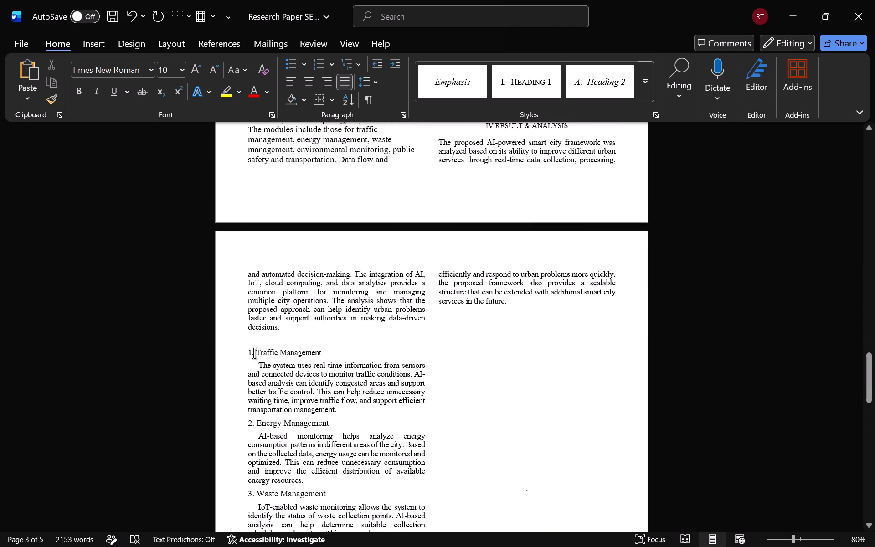
left_click(253, 353)
key("BackSpace")
key("BackSpace")
Remove the blank line above the Traffic Management subheading.
left_click(250, 340)
key("BackSpace")
key("BackSpace")
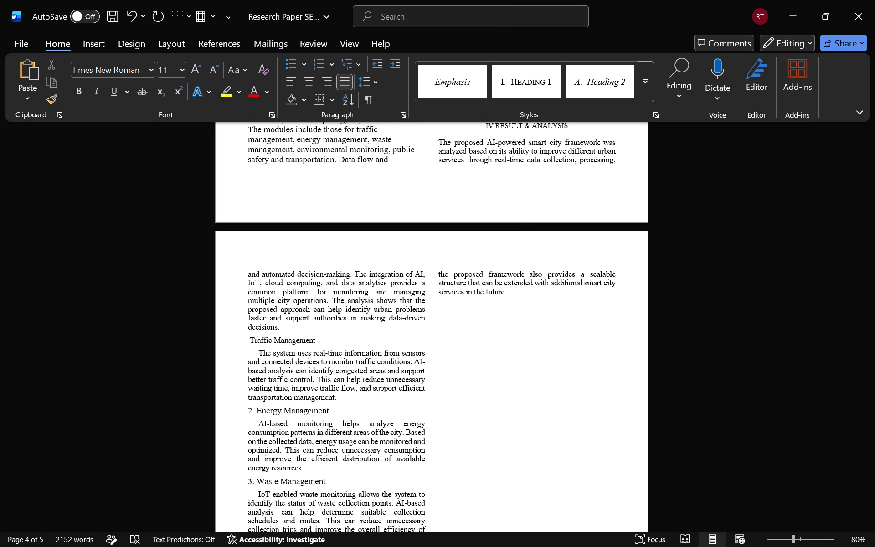
Remove the "2." and "3." numbering from the Energy Management and Waste Management subheadings.
left_click(255, 409)
key("BackSpace")
key("BackSpace")
scroll(255, 409, "down", 1)
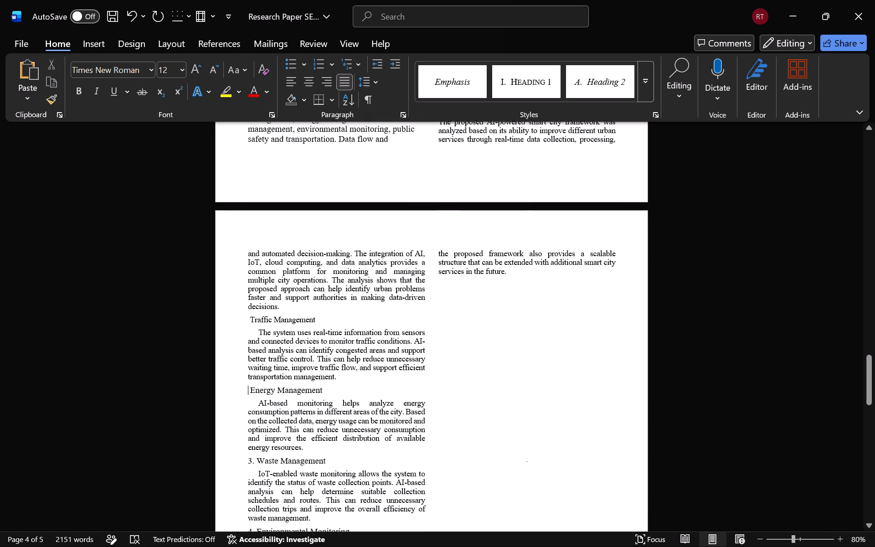
scroll(255, 409, "down", 1)
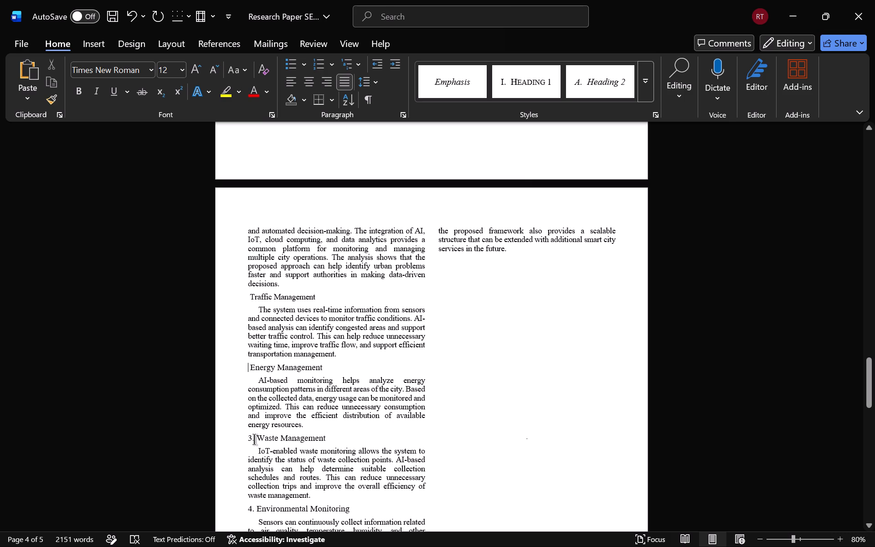
left_click(254, 439)
key("BackSpace")
key("BackSpace")
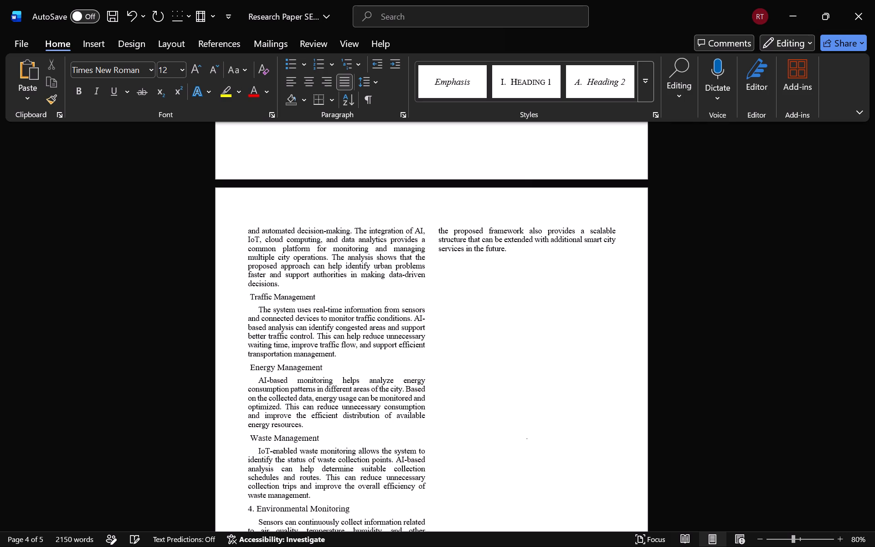
Replace "The system" with "Traffic management" at the start of the paragraph under the Traffic Management subheading.
scroll(254, 439, "down", 1)
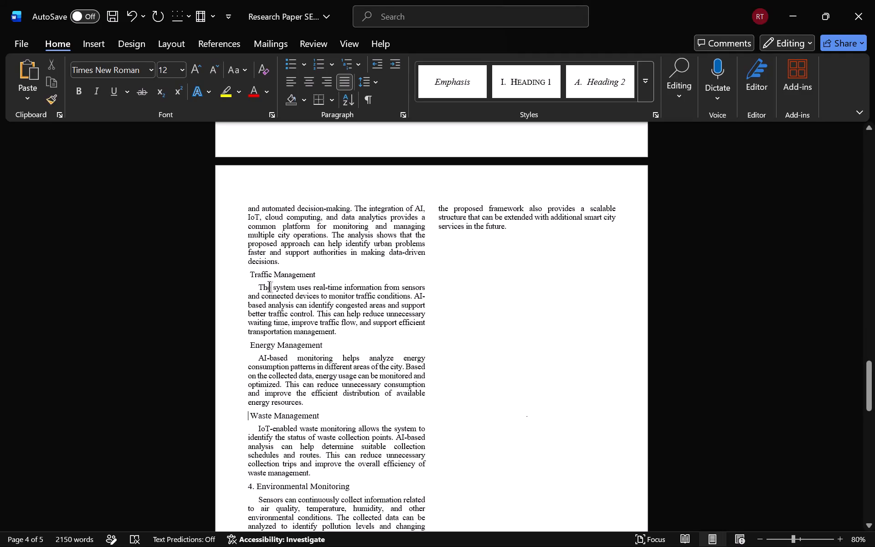
left_click(294, 288)
key("BackSpace")
key("BackSpace")
key("BackSpace")
key("BackSpace")
key("BackSpace")
key("BackSpace")
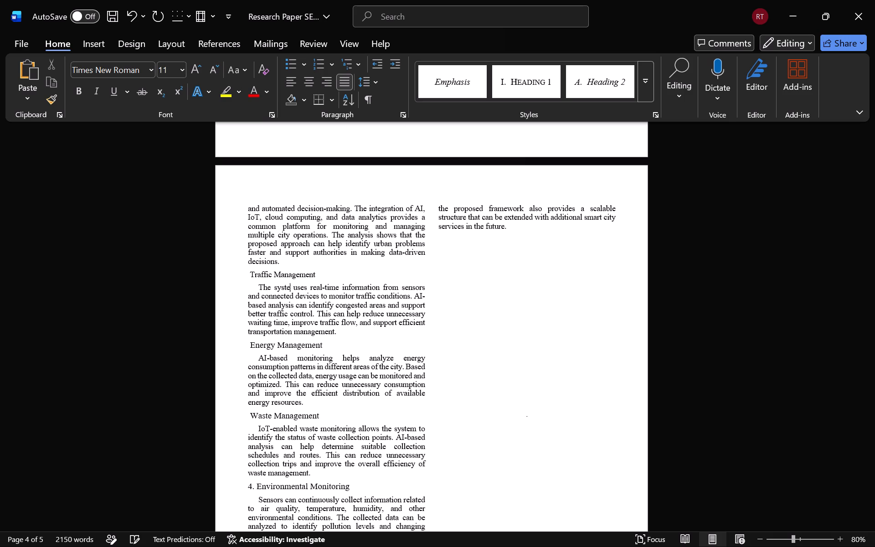
key("BackSpace")
key("BackSpace")
key("BackSpace")
key("BackSpace")
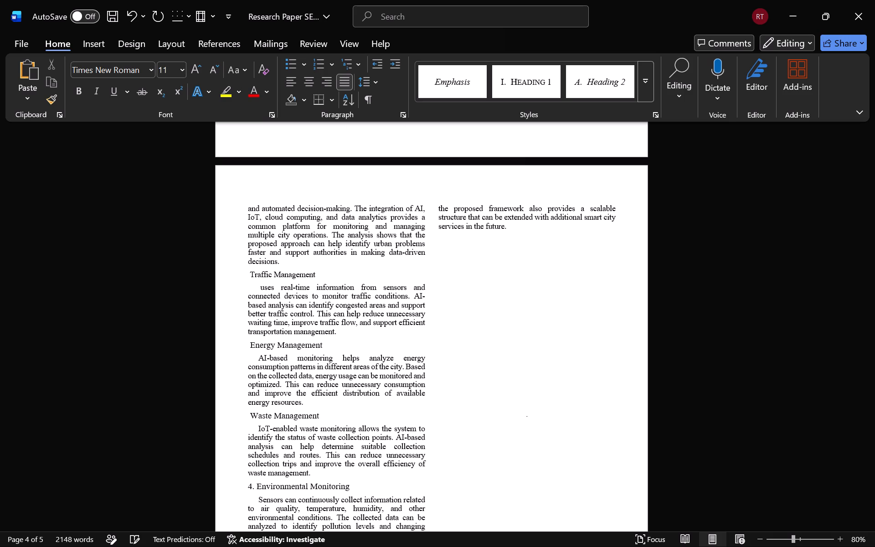
key("shift+t")
type("raff")
type("ic")
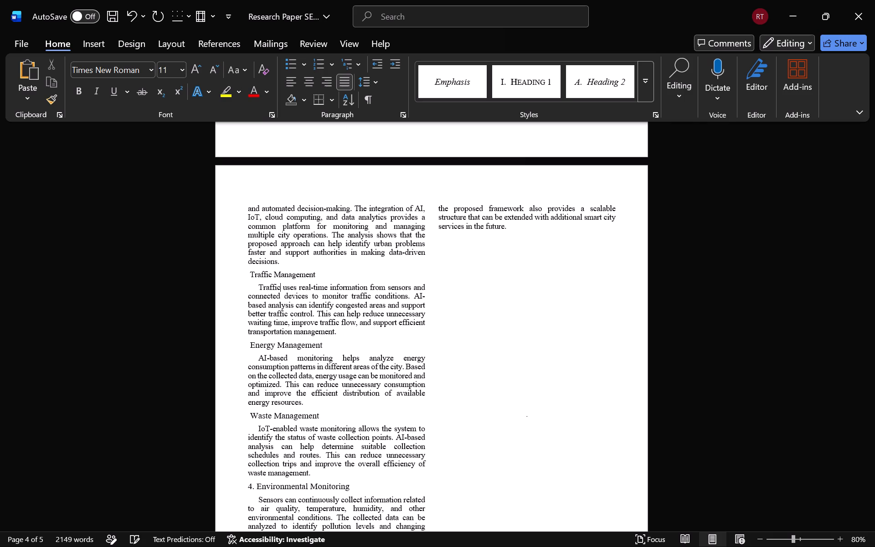
key("space")
type("ma")
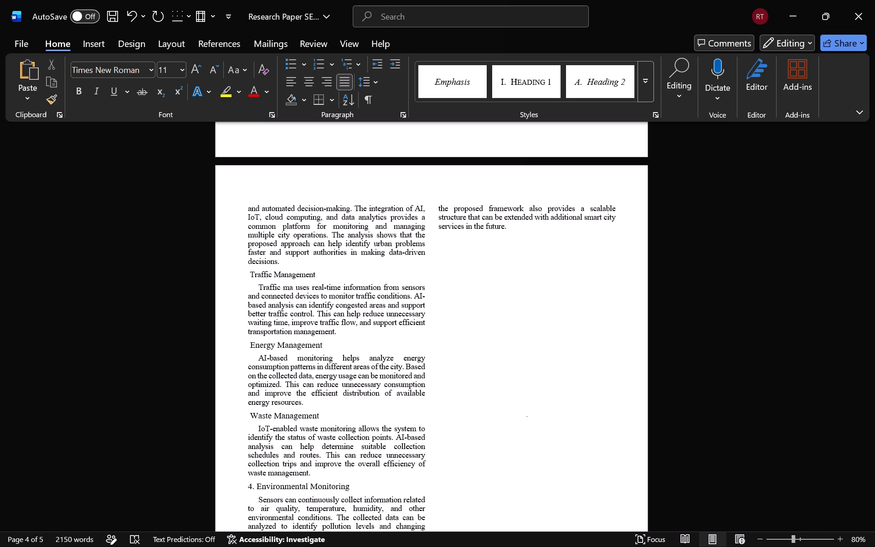
key("a")
key("BackSpace")
type("nage")
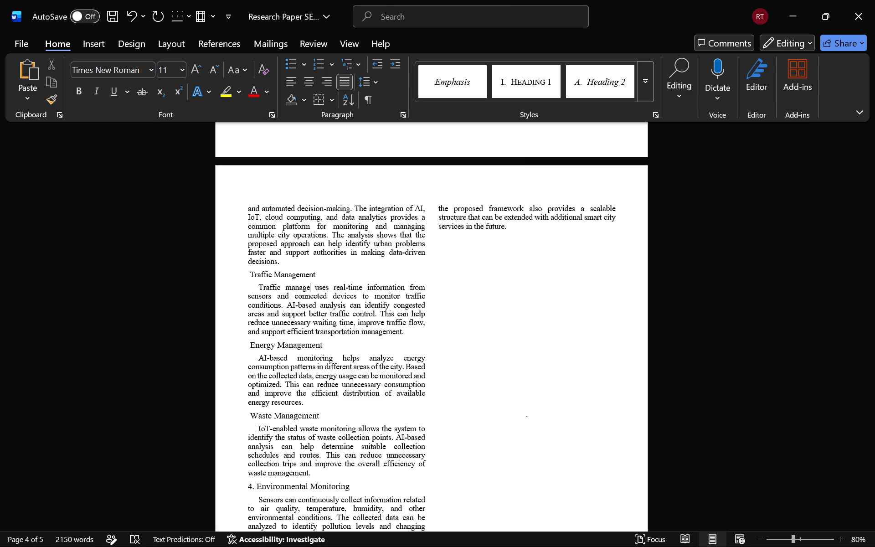
type("mn")
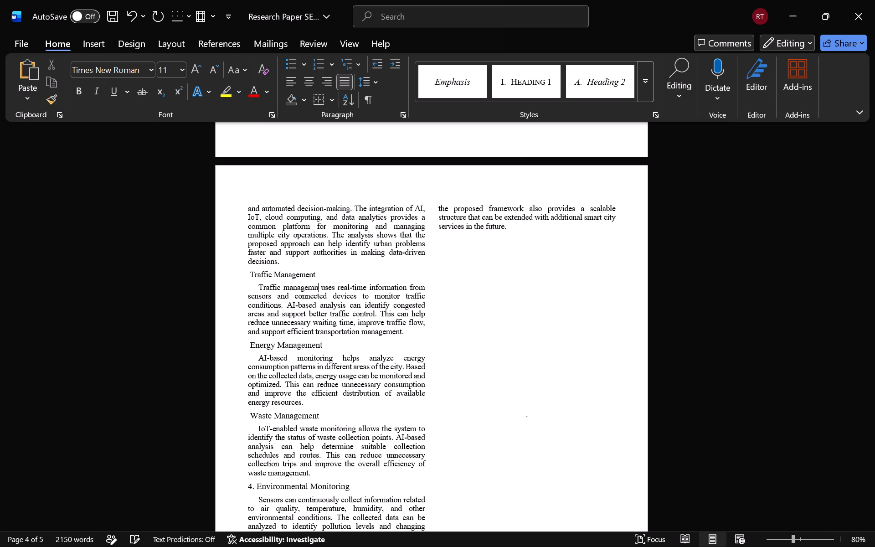
key("BackSpace")
type("ent")
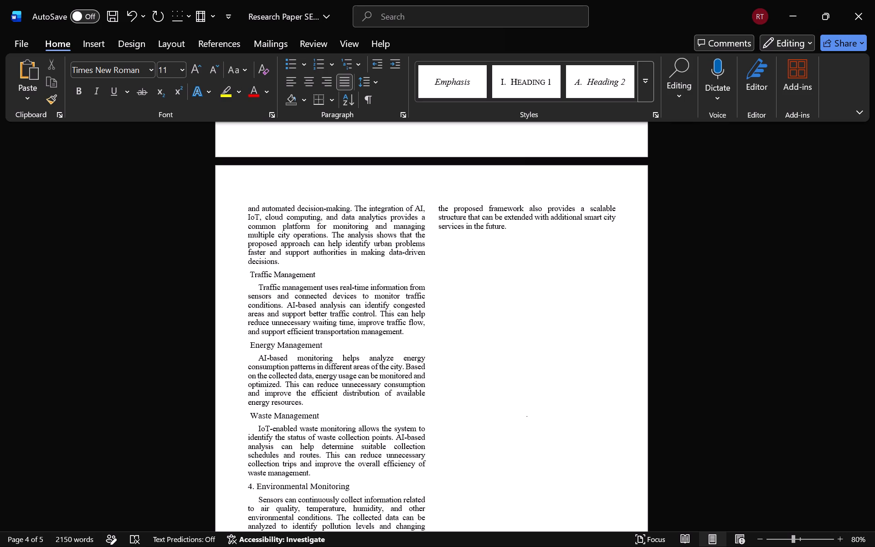
Remove the first-line indent from the traffic management paragraph.
left_click(255, 287)
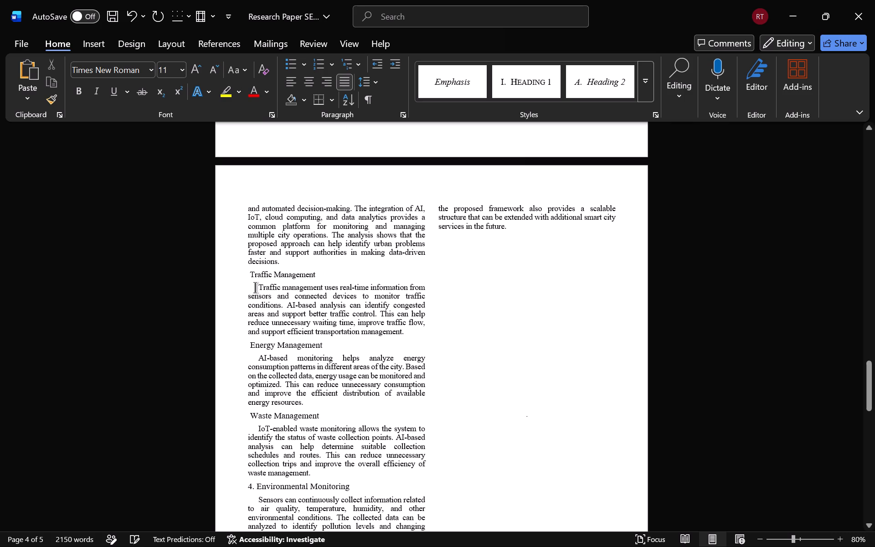
key("BackSpace")
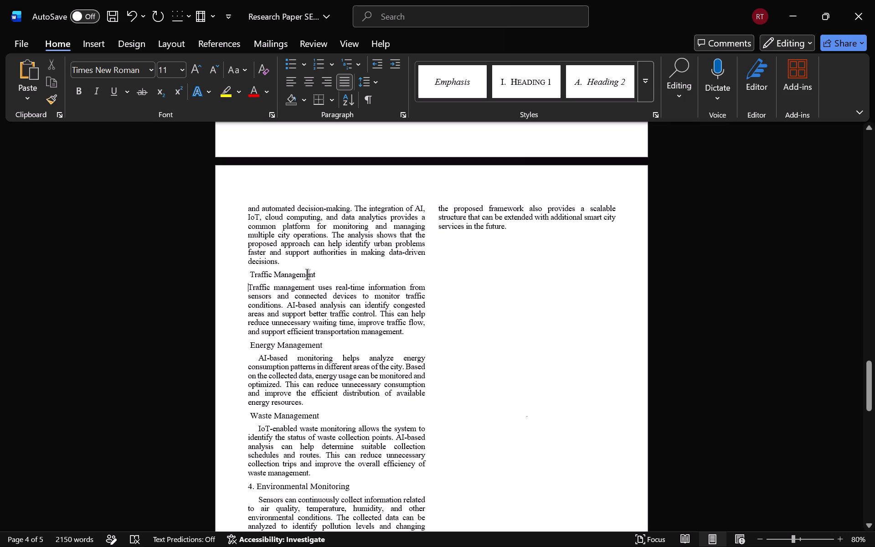
Delete the Traffic Management subheading and its leftover empty line so the paragraph follows the section introduction directly.
left_click(316, 275)
key("BackSpace")
key("BackSpace")
key("BackSpace")
key("BackSpace")
key("BackSpace")
key("BackSpace")
key("BackSpace")
key("BackSpace")
key("BackSpace")
key("BackSpace")
key("BackSpace")
key("BackSpace")
key("BackSpace")
key("BackSpace")
key("BackSpace")
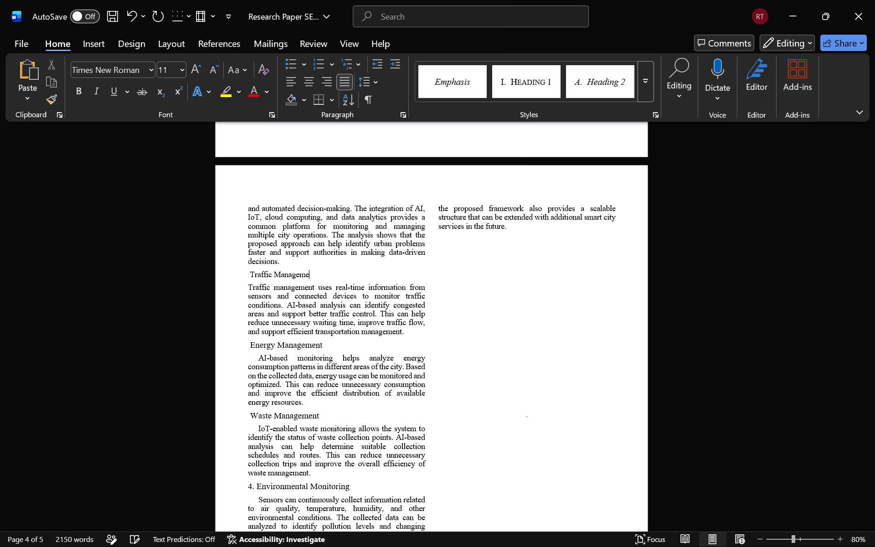
key("BackSpace")
key("BackSpace")
key("BackSpace")
left_click(247, 285)
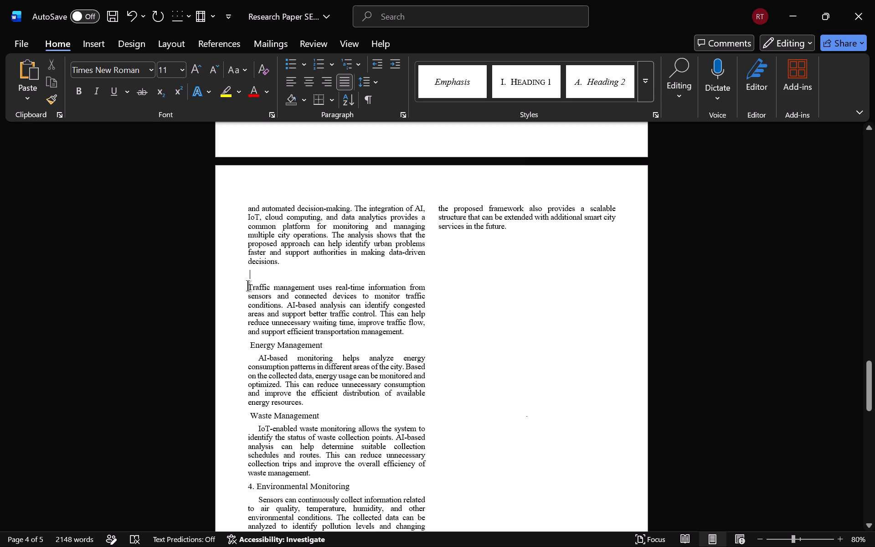
key("BackSpace")
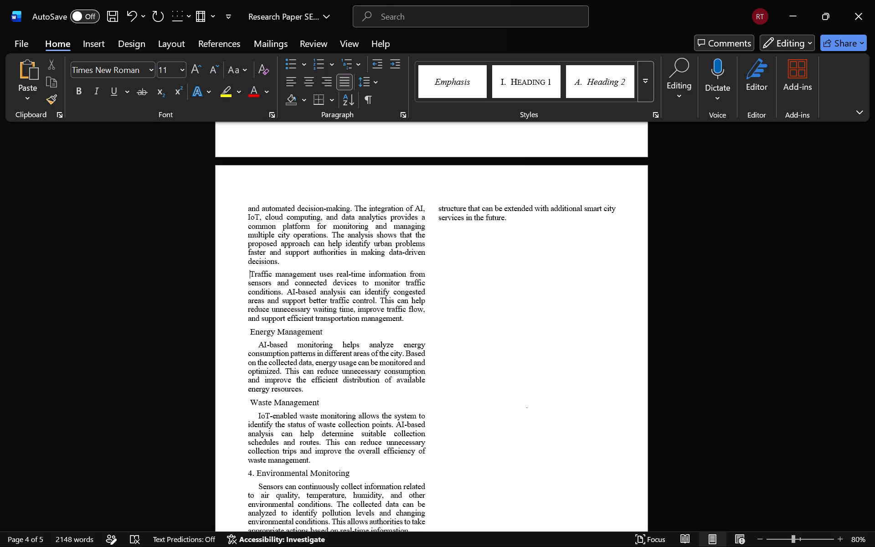
Insert "Energy management is" before "AI-based monitoring" at the start of the paragraph under the Energy Management subheading.
scroll(247, 285, "down", 1)
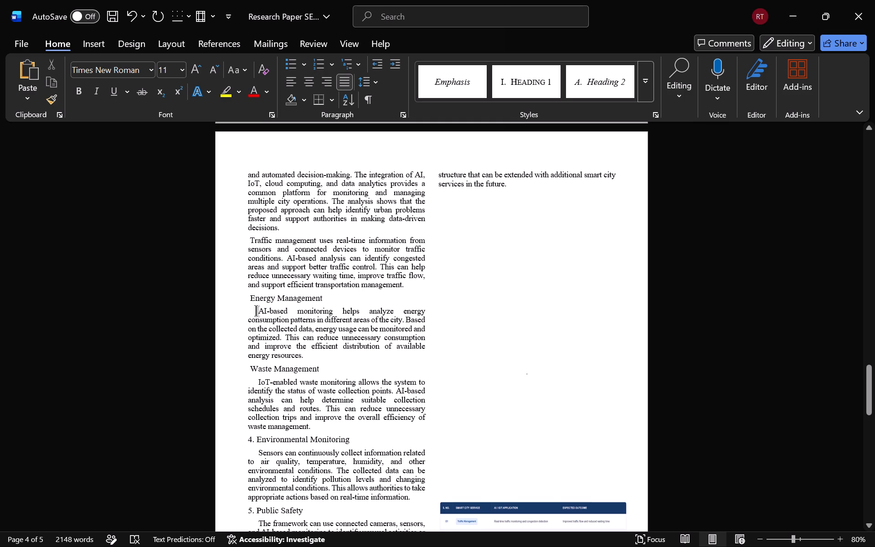
left_click(256, 310)
key("shift+e")
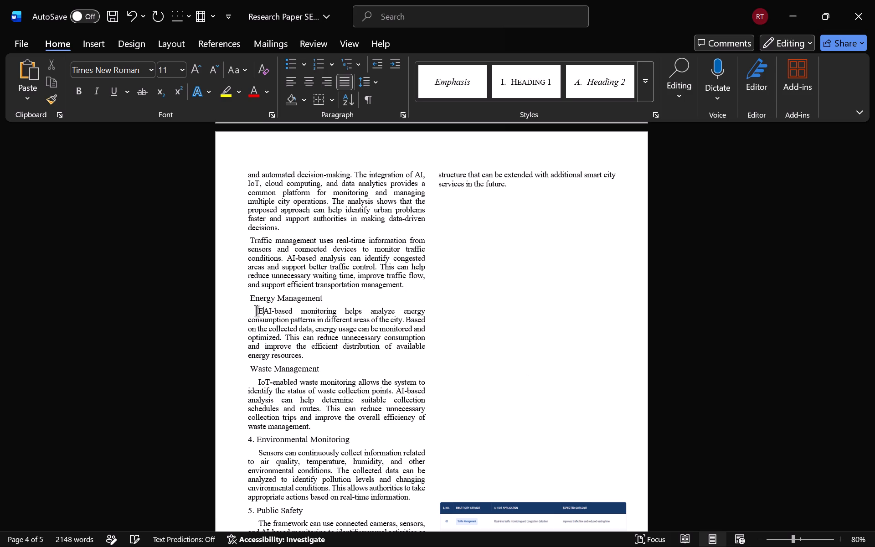
type("ner")
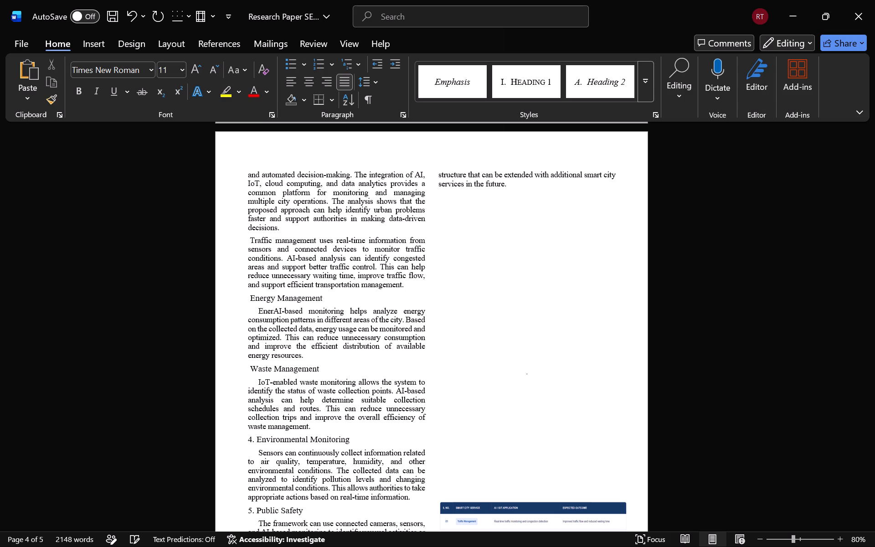
type("gy")
key("space")
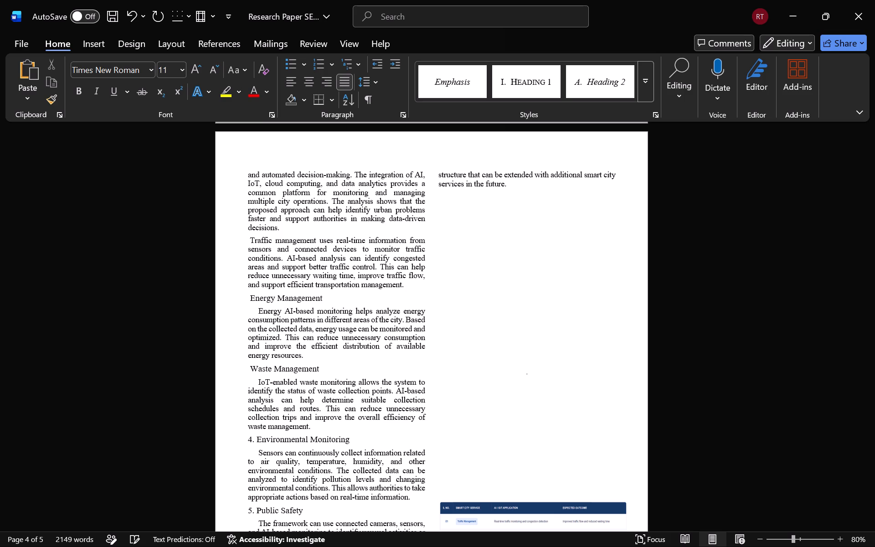
type("mana")
type("gement")
key("space")
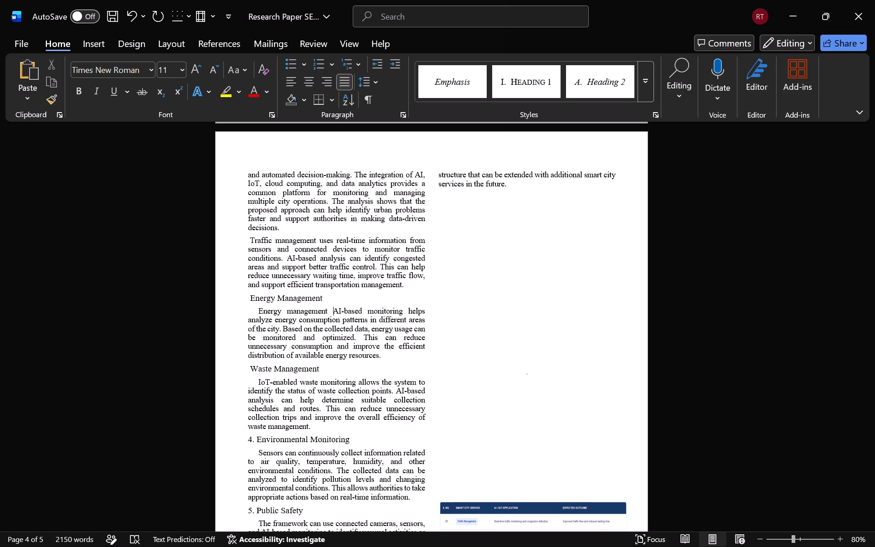
type("is")
key("space")
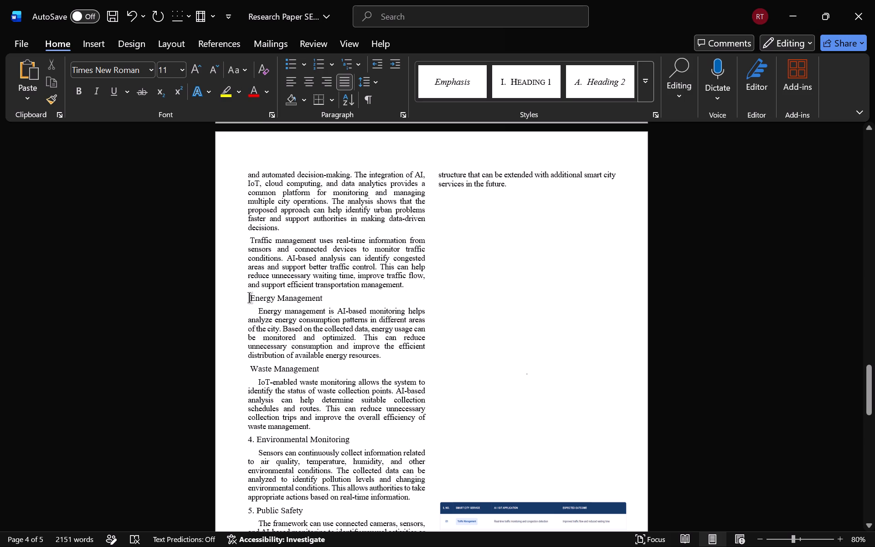
Delete the Energy Management subheading and remove the first-line indent of the paragraph beneath it.
left_click_drag(249, 297, 309, 295)
key("BackSpace")
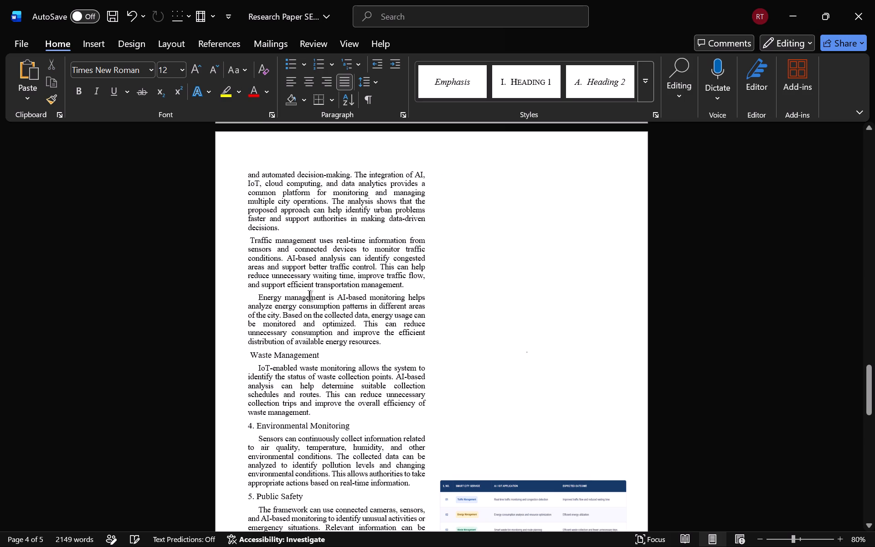
key("BackSpace")
Insert "Waste management is" before "IoT-enabled" at the start of the paragraph under the Waste Management subheading.
scroll(309, 295, "down", 1)
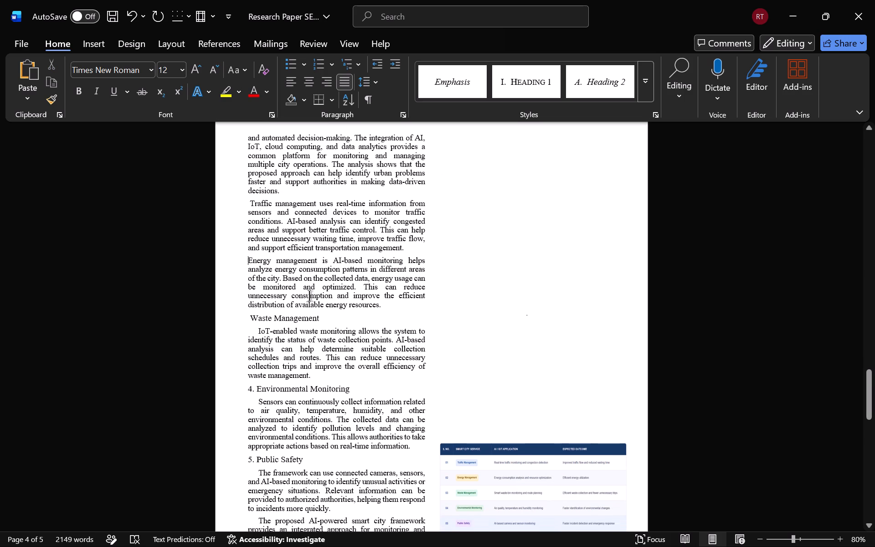
scroll(309, 295, "down", 1)
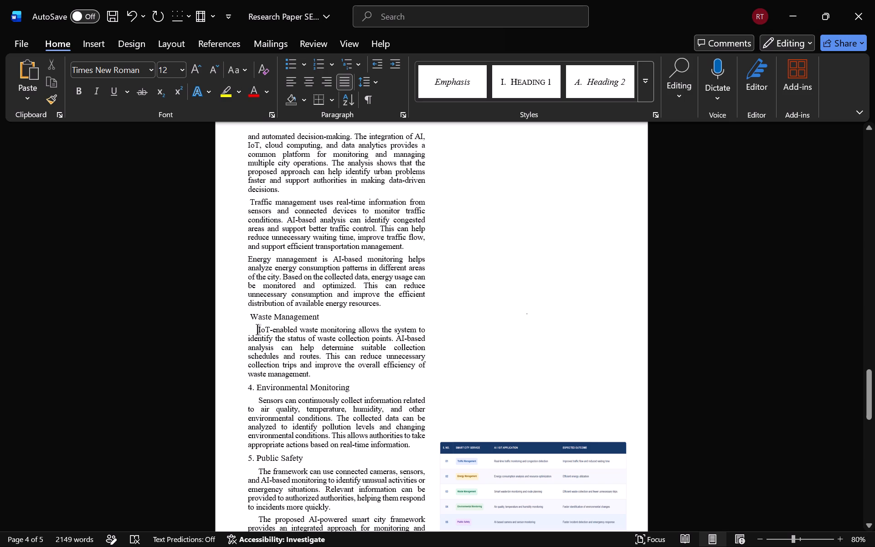
left_click(257, 329)
type("Waste")
key("space")
type("manageme")
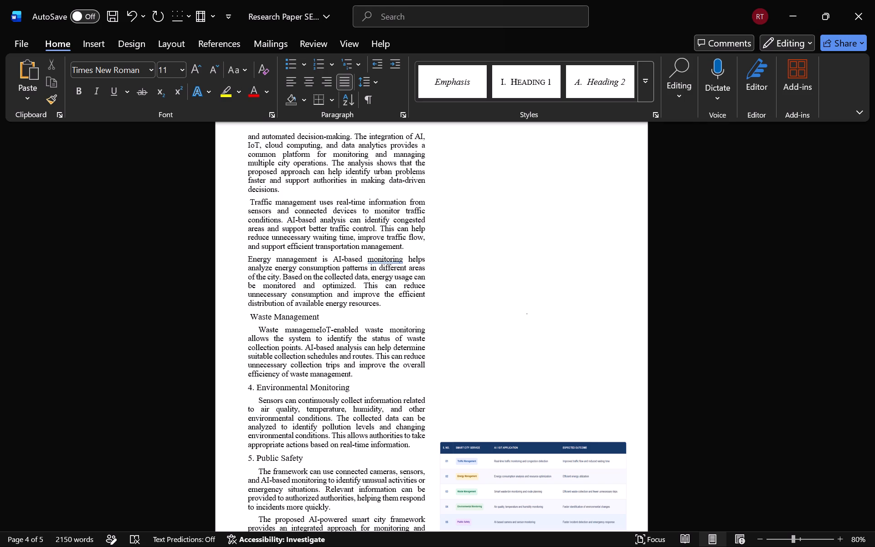
type("nt")
key("space")
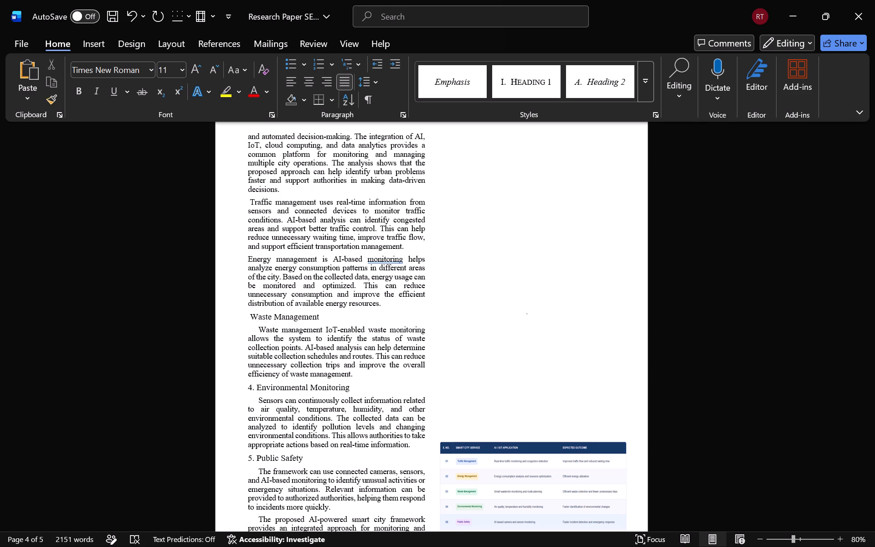
type("is")
key("space")
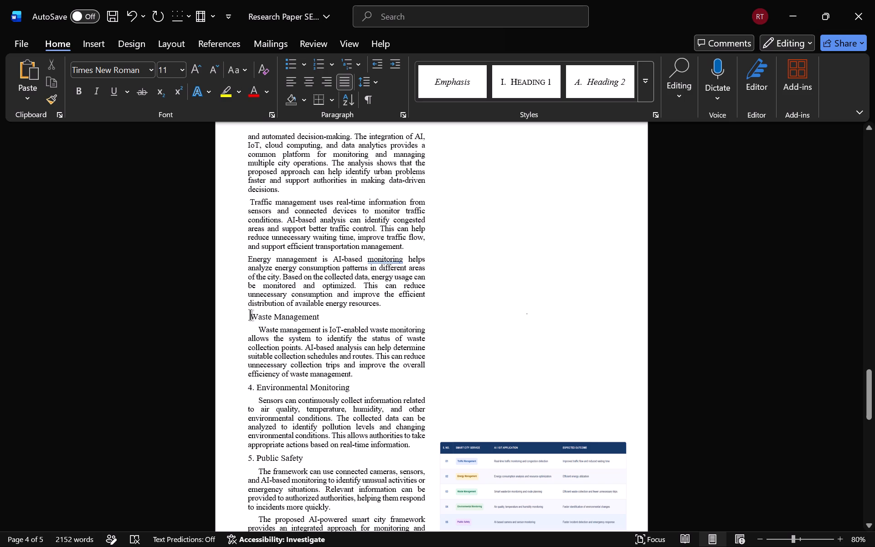
Delete the Waste Management subheading with its leftover empty line and remove the first-line indent of the paragraph beneath it.
left_click_drag(250, 315, 305, 315)
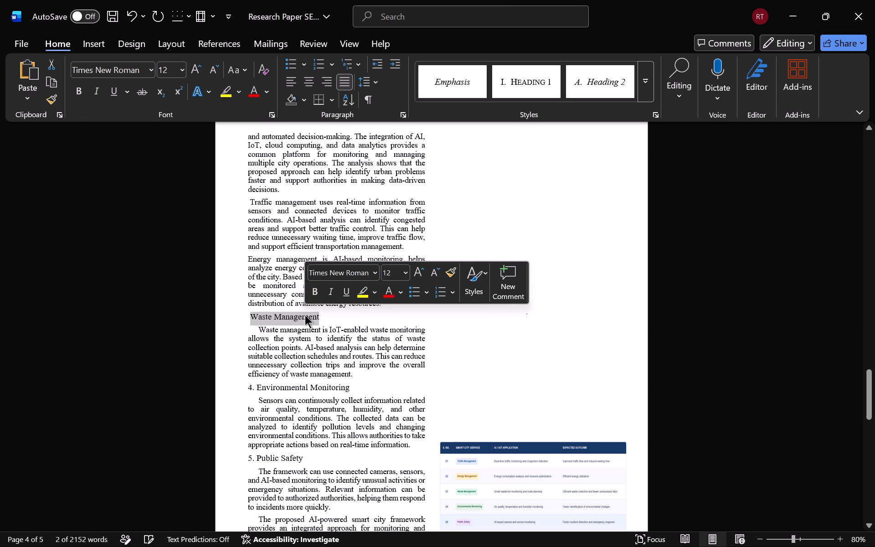
key("BackSpace")
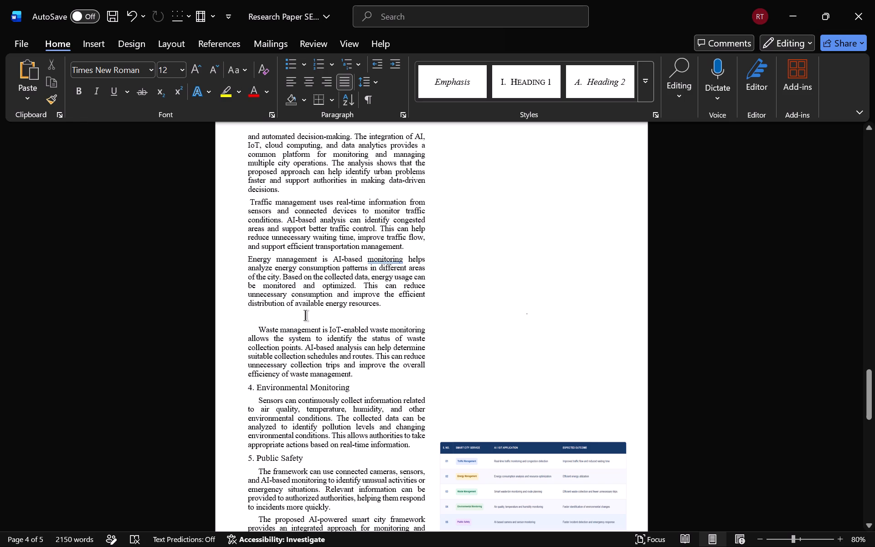
key("BackSpace")
key("BackSpace")
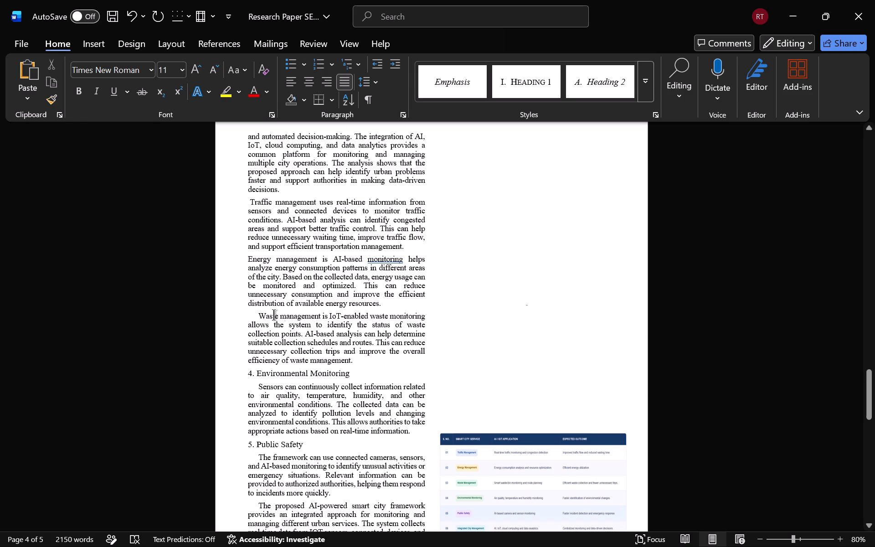
left_click(257, 314)
key("BackSpace")
Copy the words "Environmental Monitoring" from the subheading to the start of the paragraph beneath it, before "Sensors".
scroll(257, 314, "down", 1)
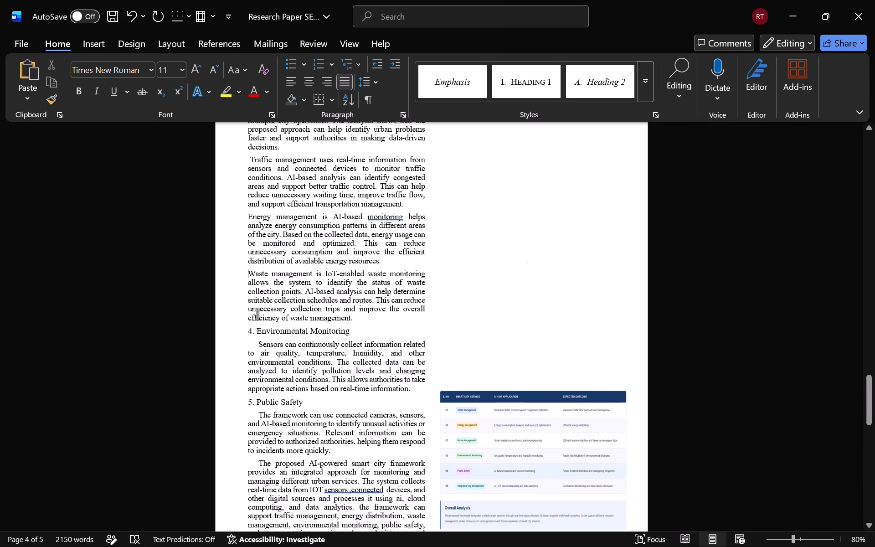
scroll(257, 314, "down", 2)
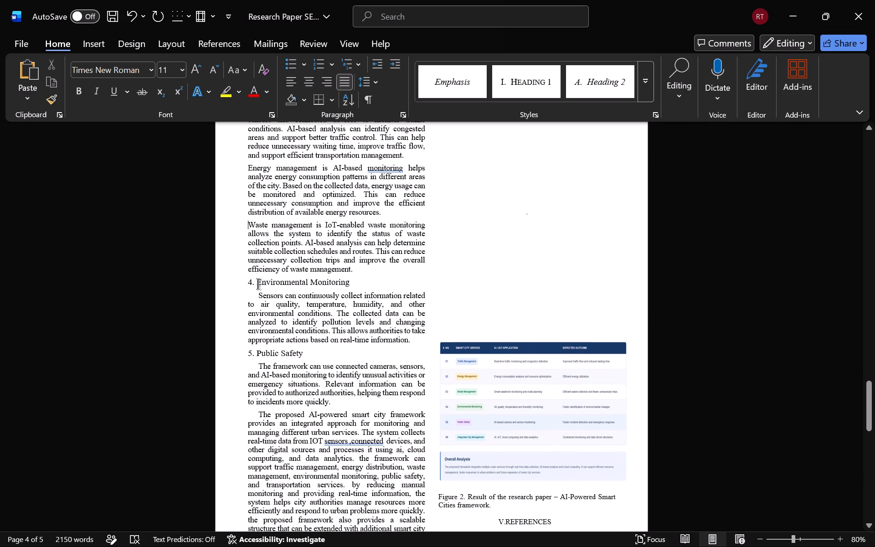
left_click_drag(256, 282, 342, 282)
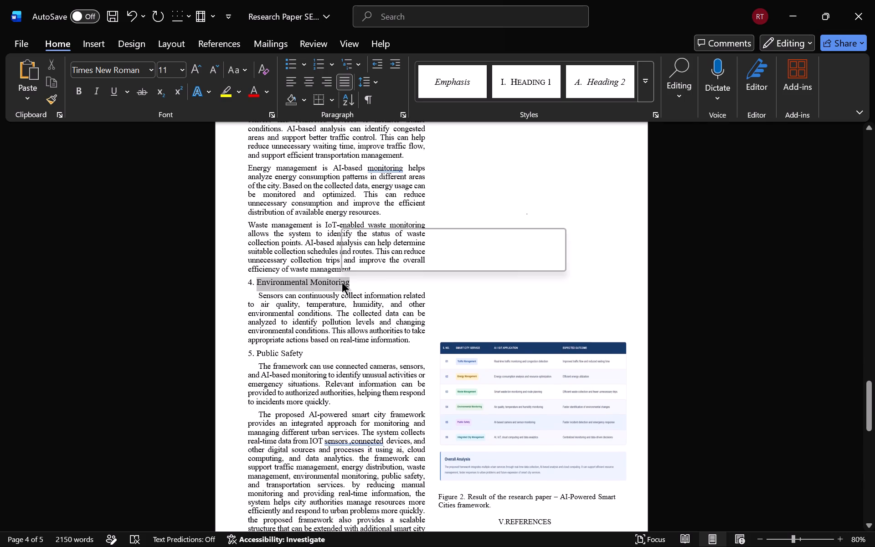
key("ctrl+c")
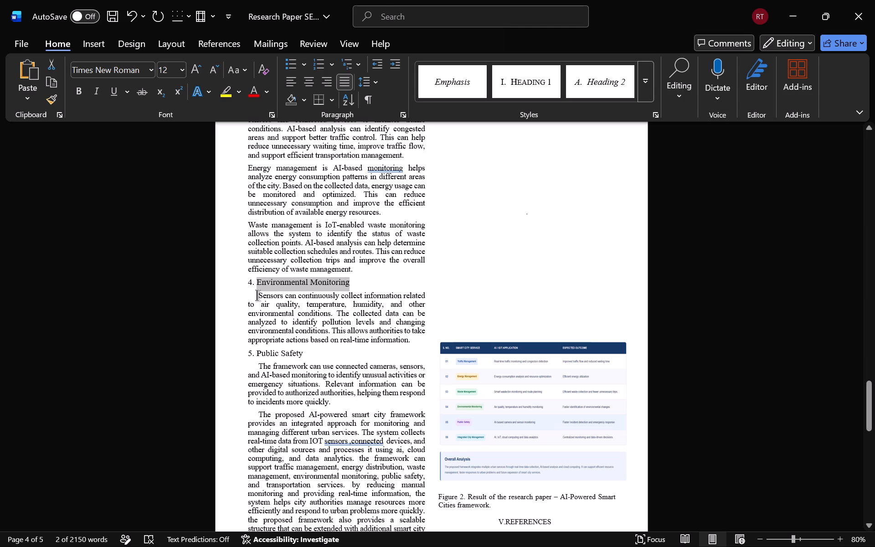
left_click(257, 295)
key("ctrl+v")
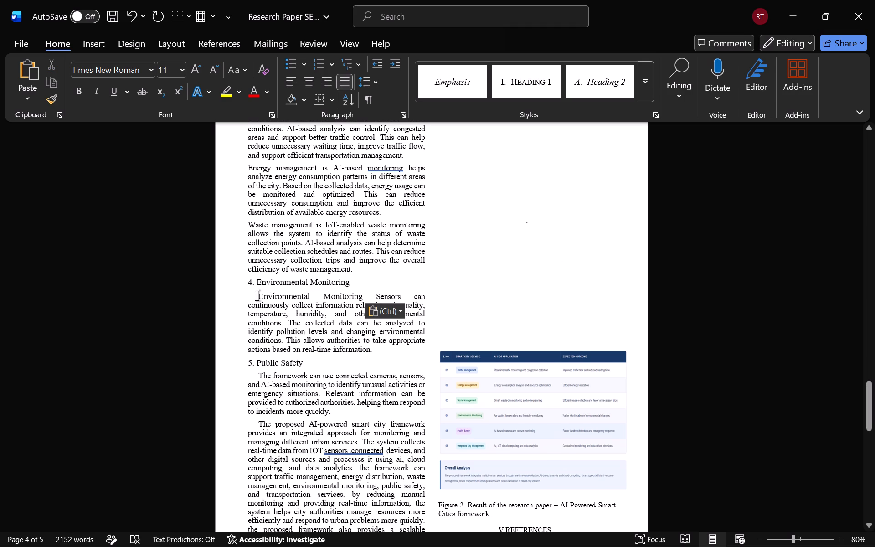
Insert "In" before "Environmental Monitoring" at the start of the paragraph and remove that paragraph's first-line indent.
left_click(256, 296)
type("In")
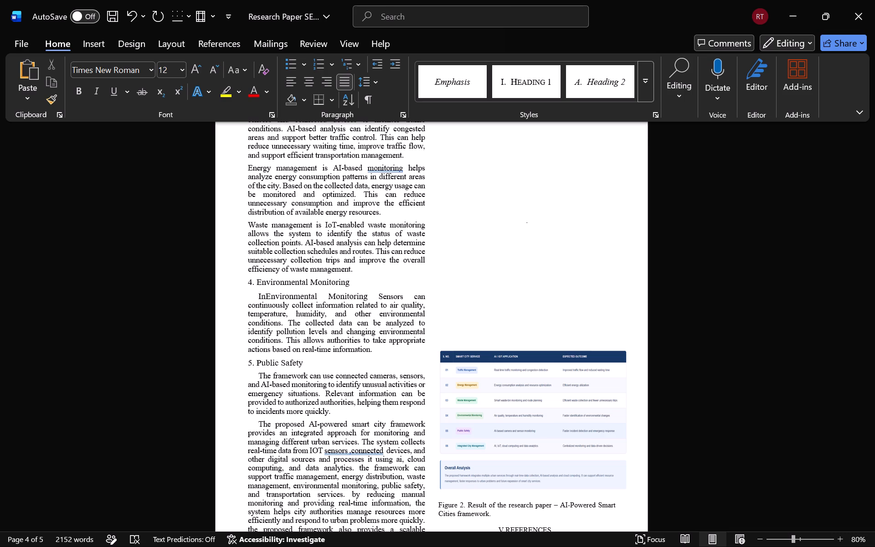
key("Left")
key("Left")
key("BackSpace")
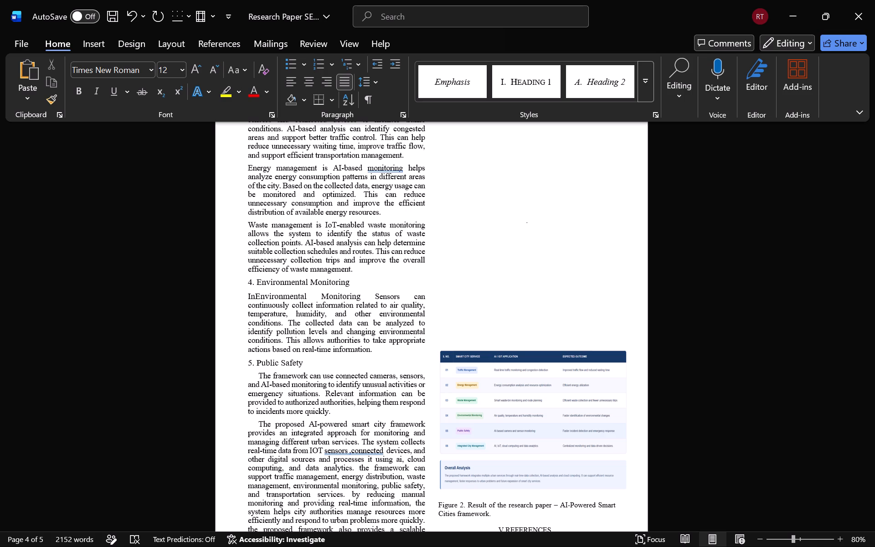
key("Right")
key("Right")
key("space")
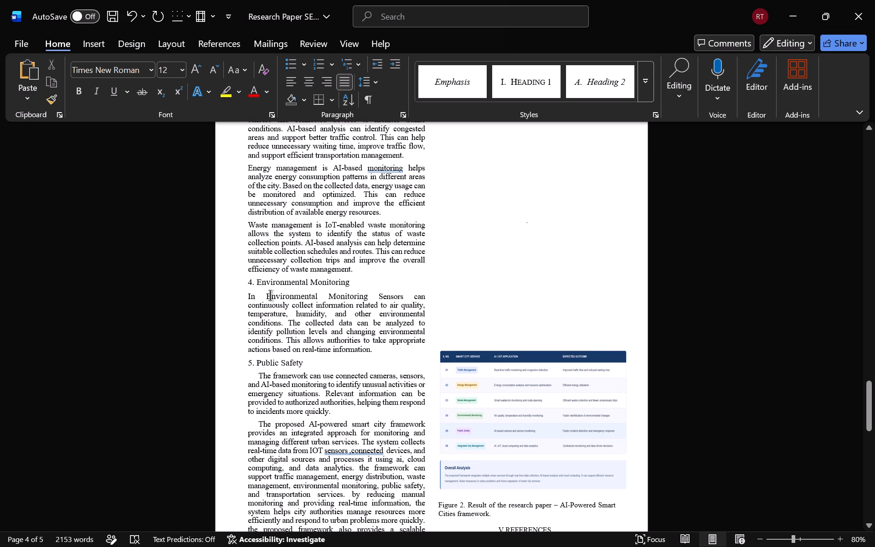
Change "Environmental Monitoring" in the paragraph's opening words to lowercase "environmental monitoring".
left_click(270, 295)
key("BackSpace")
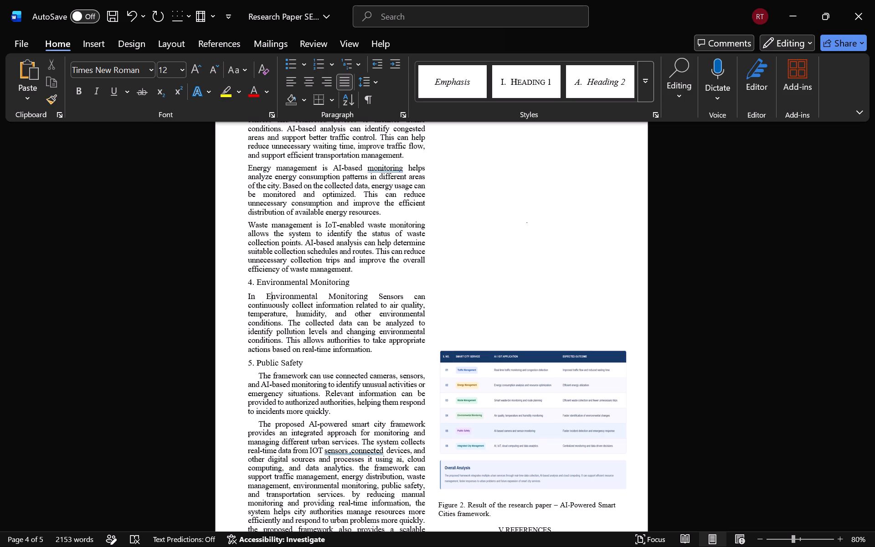
key("e")
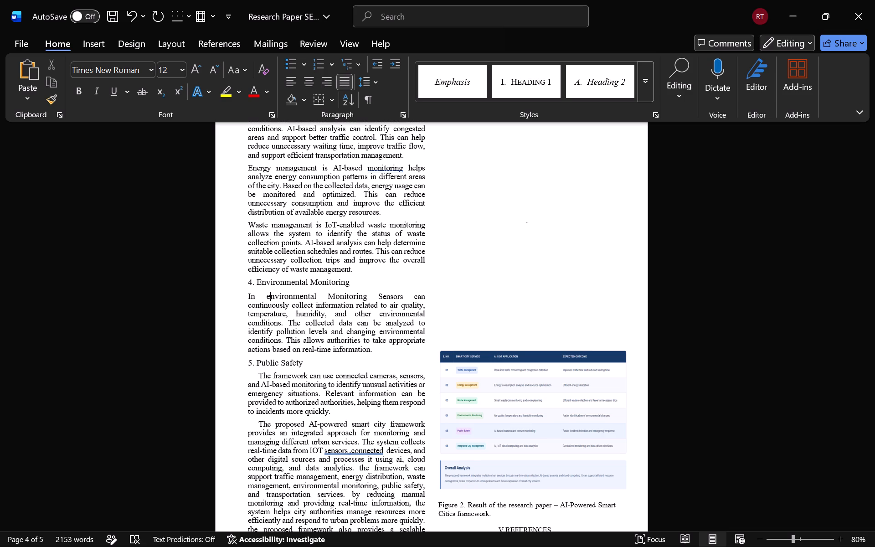
key("Right")
key("Right")
key("Right")
key("Right")
key("Right")
key("Right")
key("Right")
key("Right")
key("Right")
key("Right")
key("Right")
key("Right")
key("Right")
key("Right")
key("BackSpace")
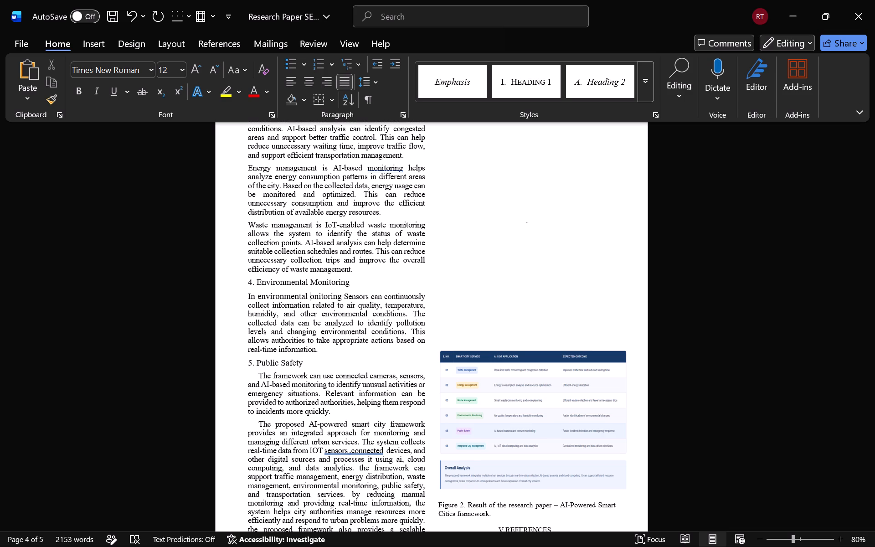
key("m")
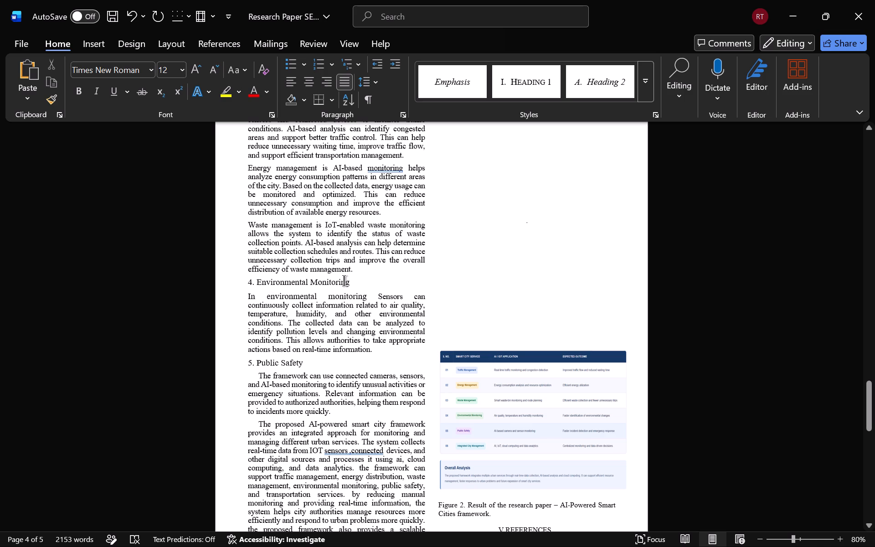
Delete the "4. Environmental Monitoring" subheading so its paragraph follows the waste management paragraph directly.
left_click_drag(351, 281, 245, 281)
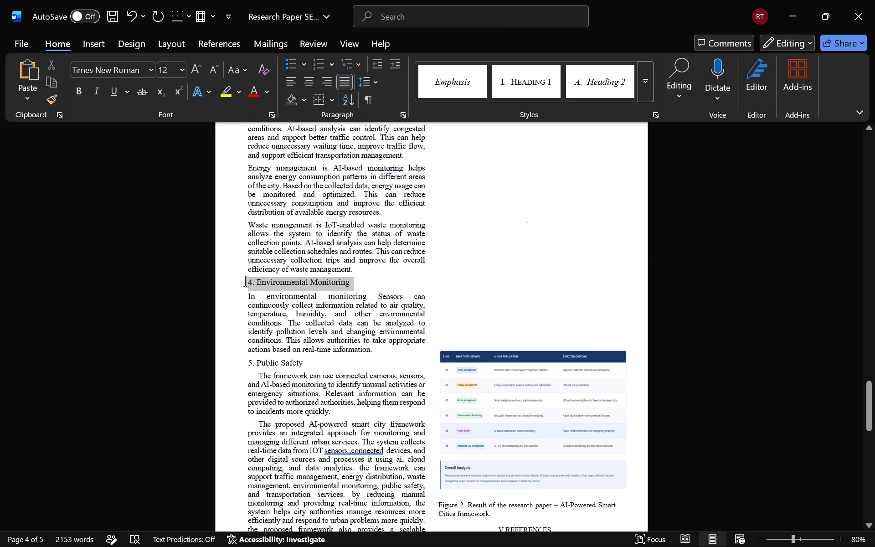
left_click_drag(245, 281, 242, 281)
key("BackSpace")
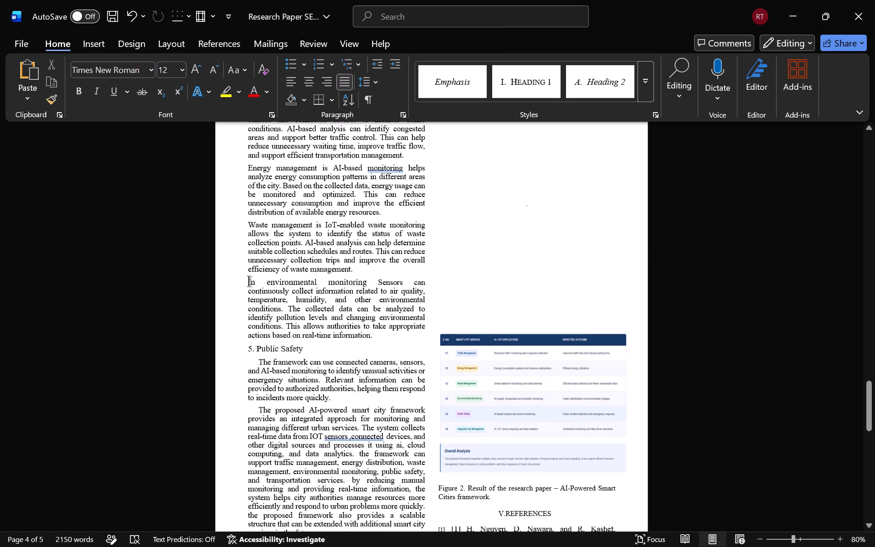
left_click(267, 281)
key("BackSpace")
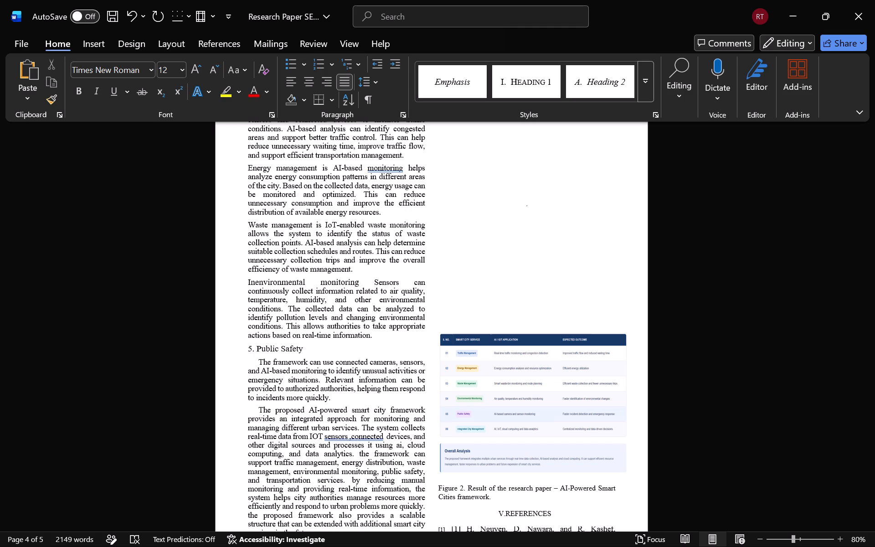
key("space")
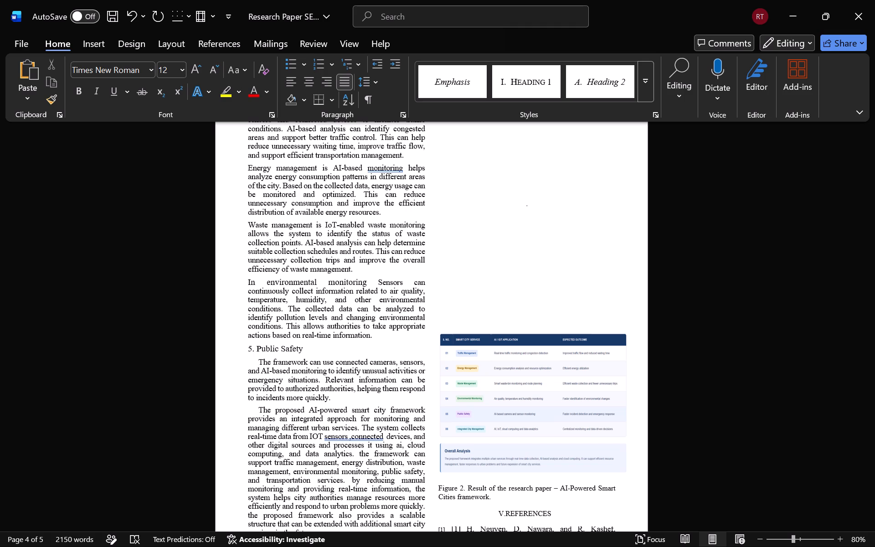
Insert "of public safety" after "The framework" in the paragraph under the Public Safety subheading.
scroll(302, 298, "down", 1)
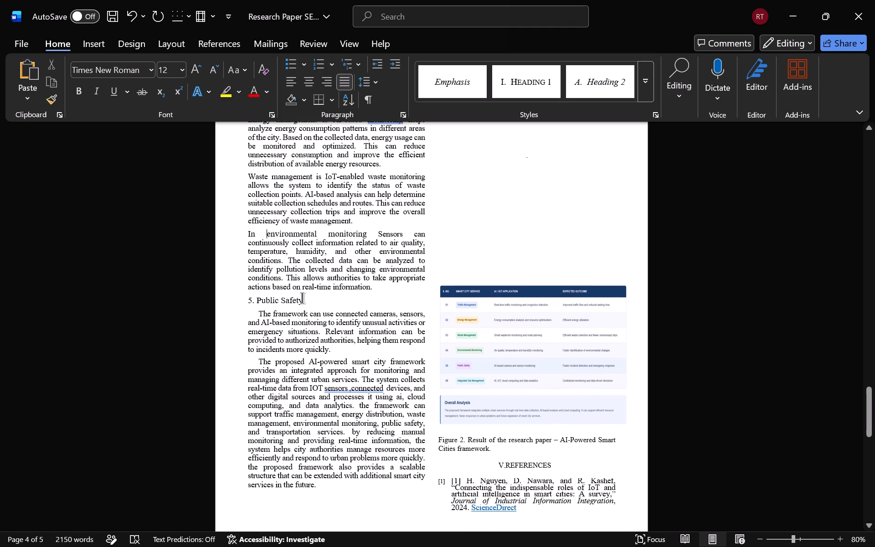
scroll(302, 298, "down", 1)
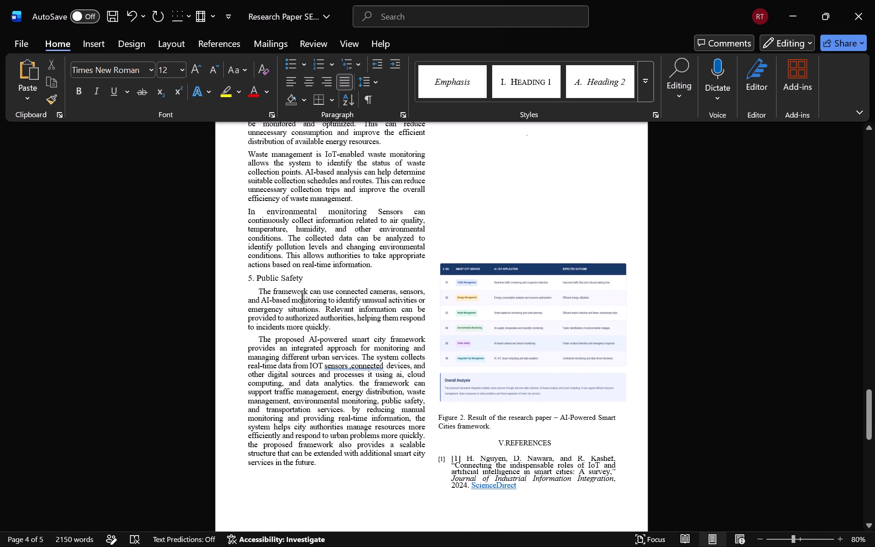
left_click(257, 290)
left_click(307, 291)
key("space")
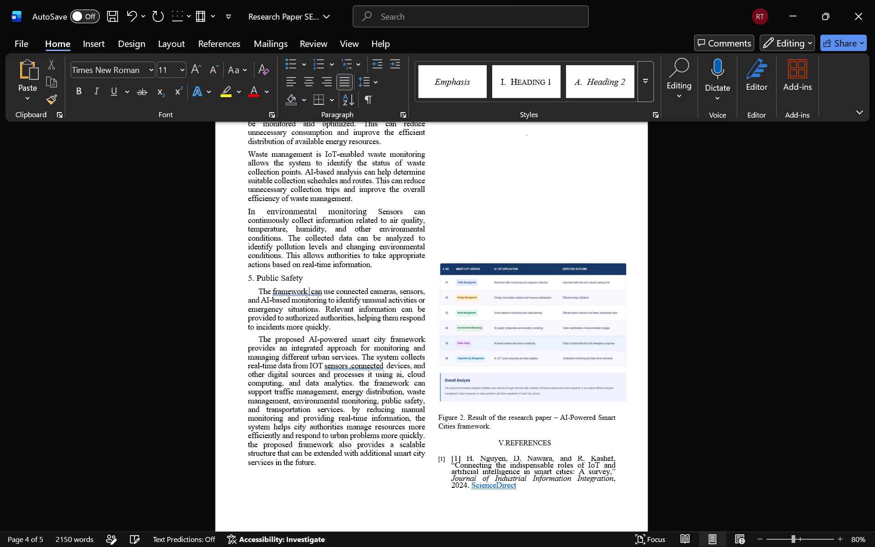
type("of")
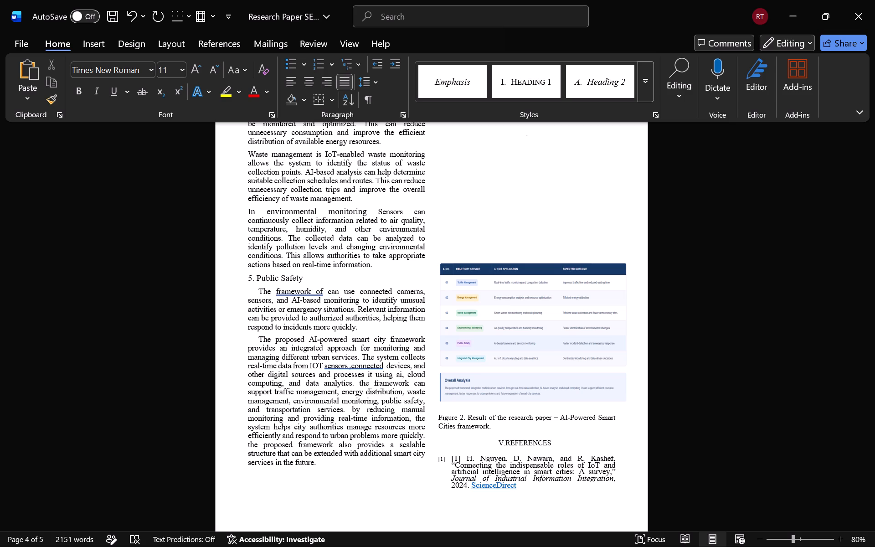
key("space")
type("pi")
key("BackSpace")
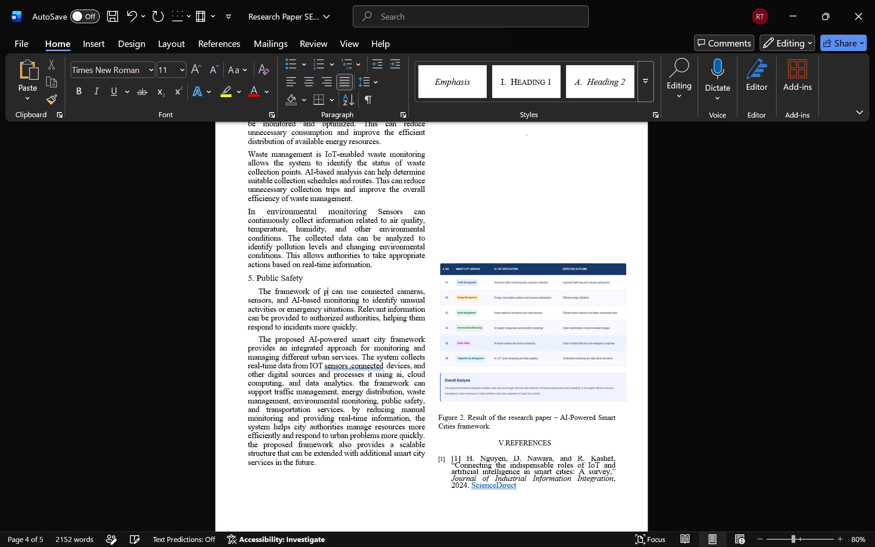
type("ublic")
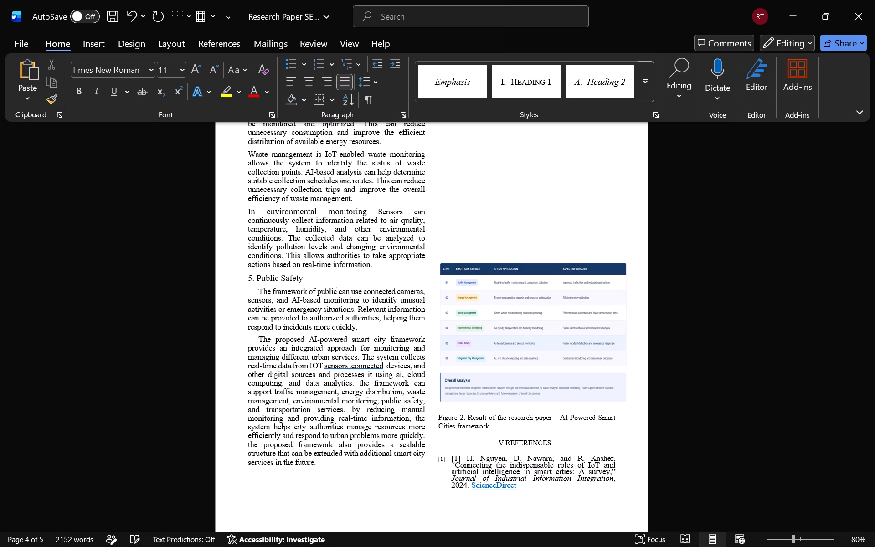
key("space")
type("safety")
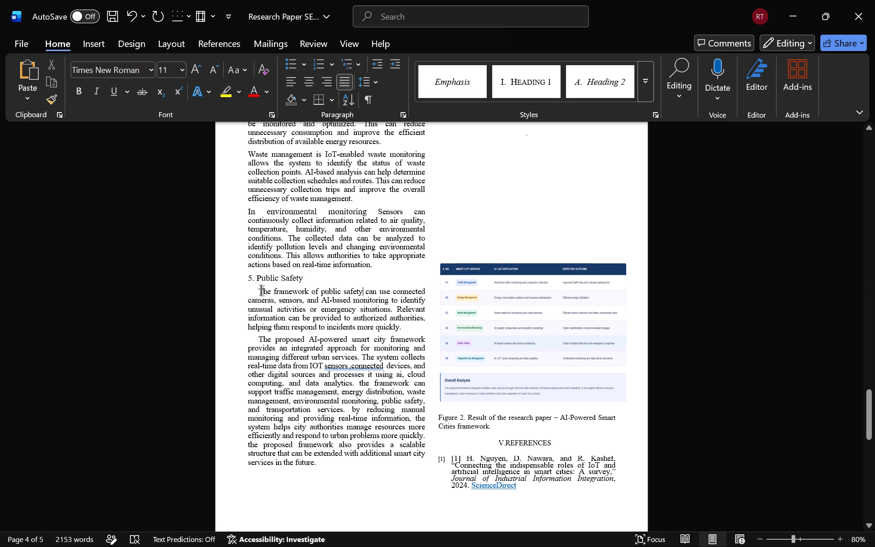
Remove the first-line indent of the public safety paragraph and delete the "5. Public Safety" subheading above it.
left_click(257, 290)
key("BackSpace")
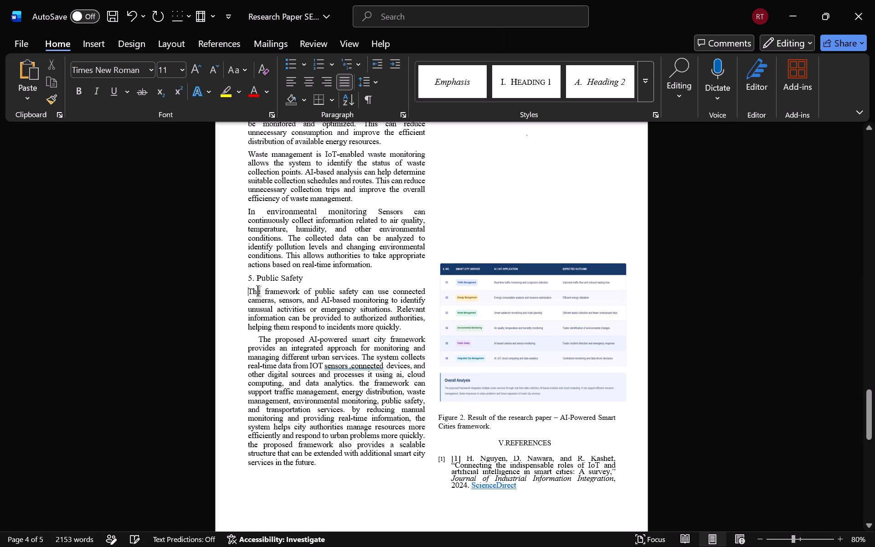
left_click_drag(247, 277, 296, 273)
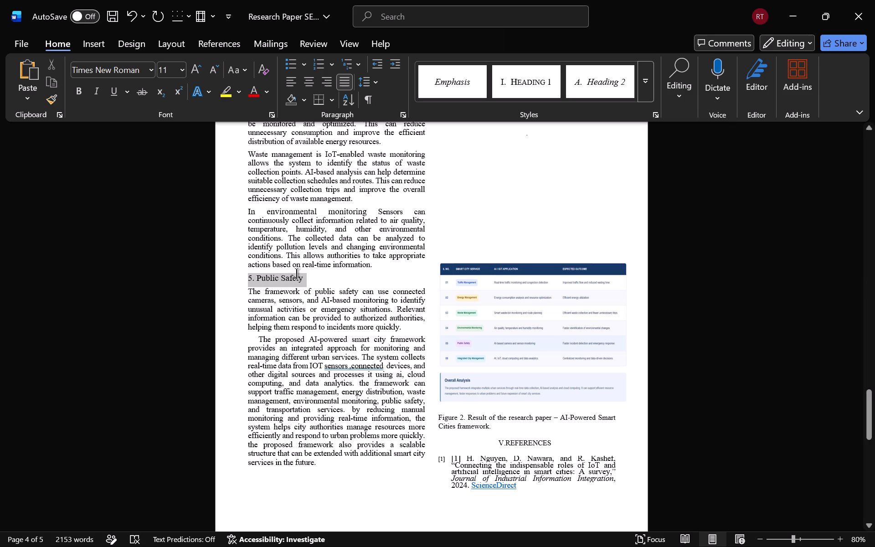
left_click_drag(296, 273, 295, 273)
key("BackSpace")
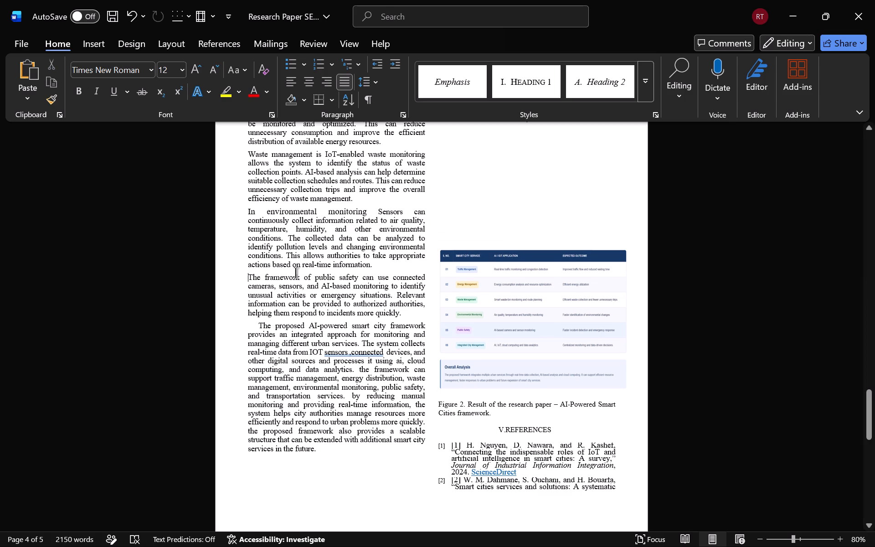
Remove the first-line indent of the paragraph beginning "The proposed AI-powered smart city framework".
left_click(258, 325)
key("BackSpace")
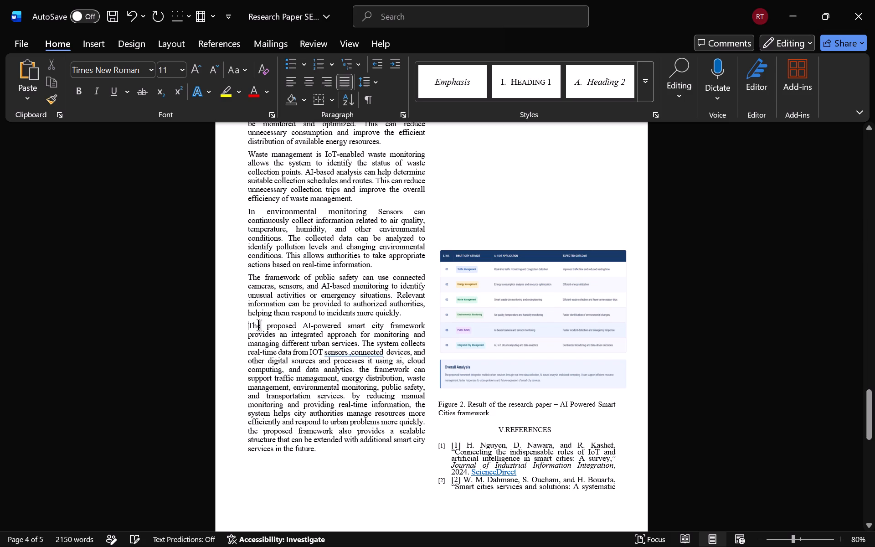
Insert blank lines before the "V.REFERENCES" heading to move it and the reference list onto the following page.
scroll(283, 343, "down", 1)
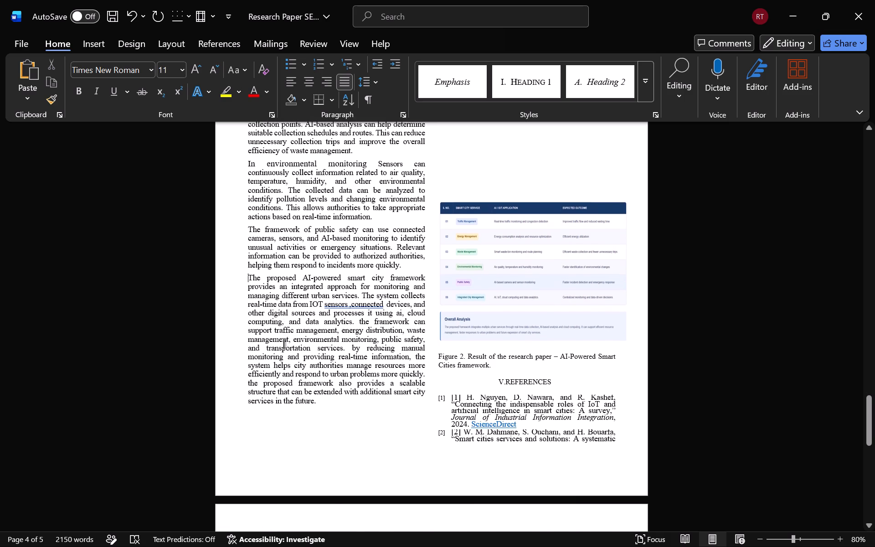
scroll(283, 343, "down", 2)
scroll(283, 343, "up", 4)
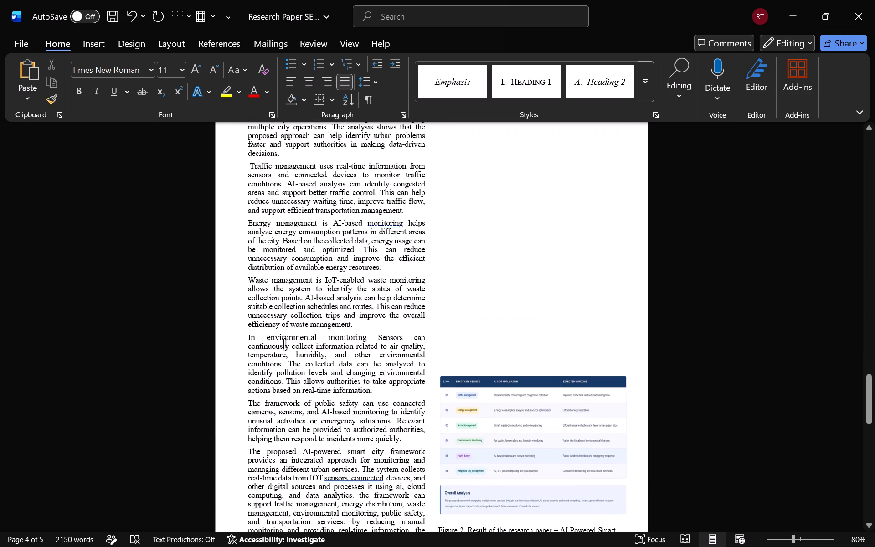
scroll(283, 343, "up", 1)
scroll(283, 343, "down", 3)
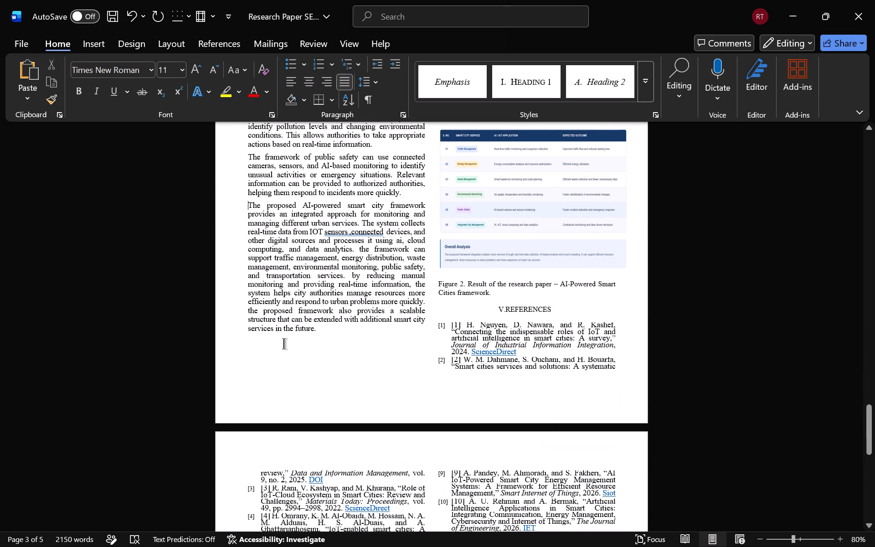
left_click(496, 306)
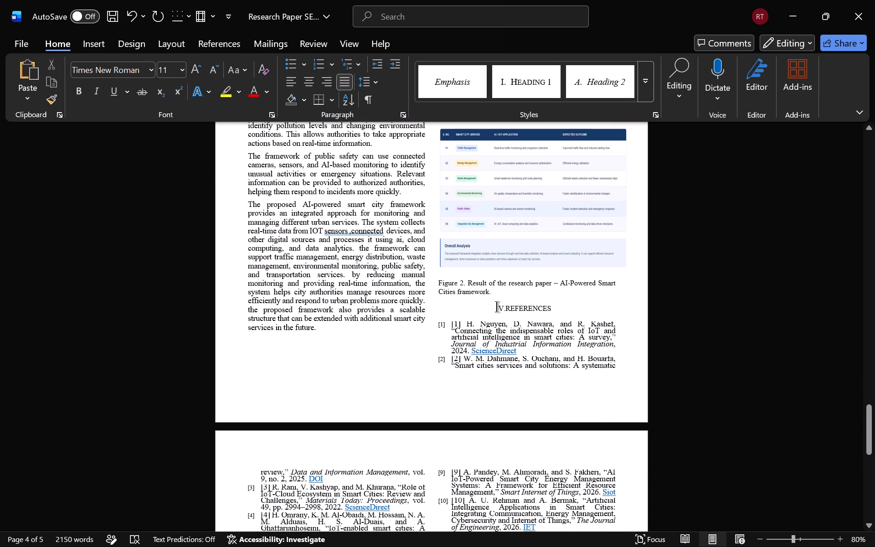
key("Return")
key("Return")
key("Return")
key("Return")
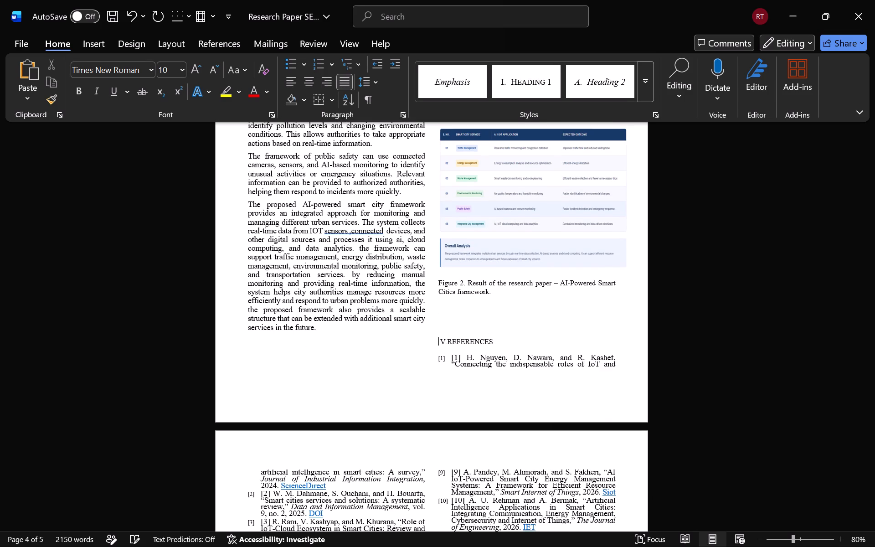
key("Return")
key("Return")
key("Return")
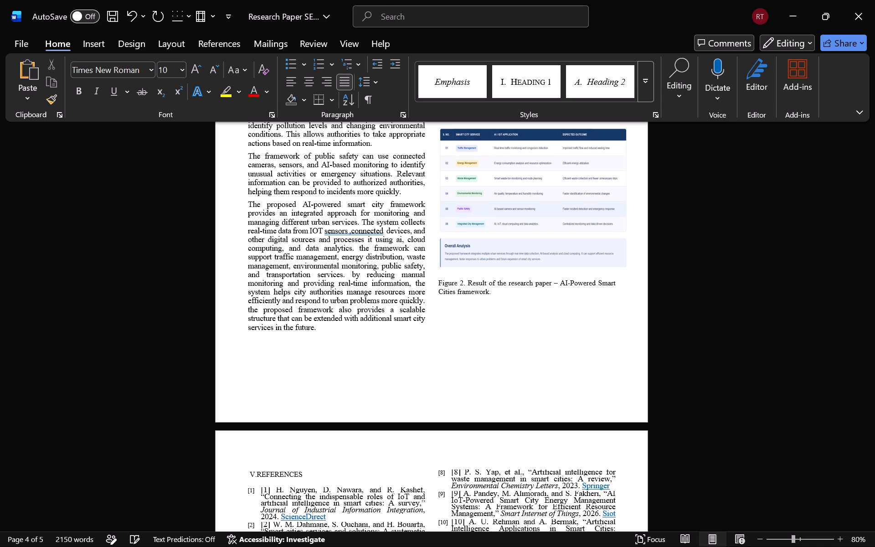
Pad the "V.REFERENCES" heading with leading spaces so it sits centred above its column.
key("space")
key("space")
key("space")
key("space")
key("space")
key("space")
key("space")
key("space")
key("space")
key("space")
key("space")
key("space")
key("space")
key("space")
key("space")
key("space")
key("space")
key("space")
key("space")
key("space")
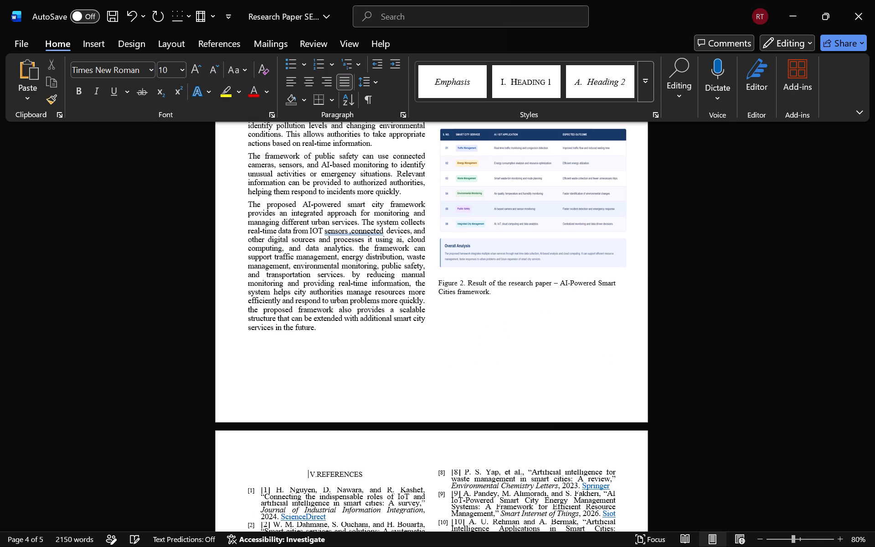
key("space")
Review the layout of the Result & Analysis section, Figure 2 and the reference pages.
scroll(418, 321, "up", 1)
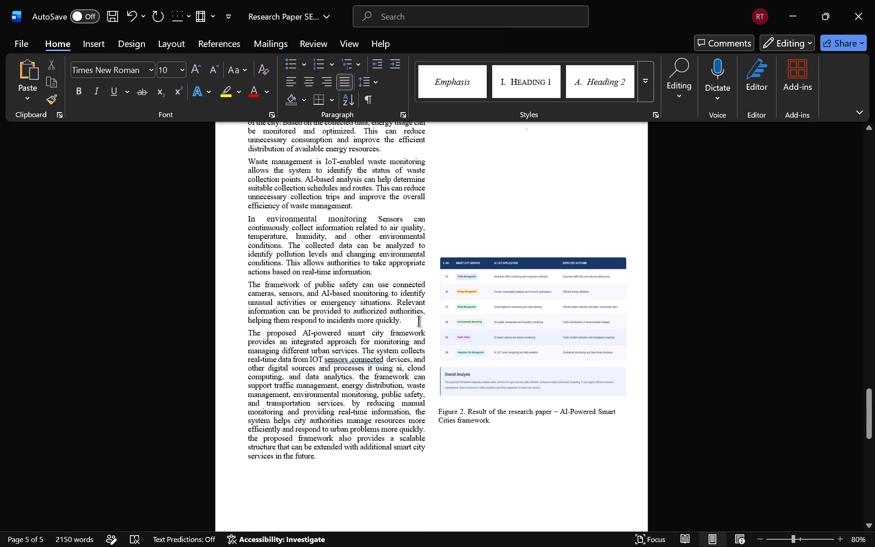
scroll(418, 321, "up", 4)
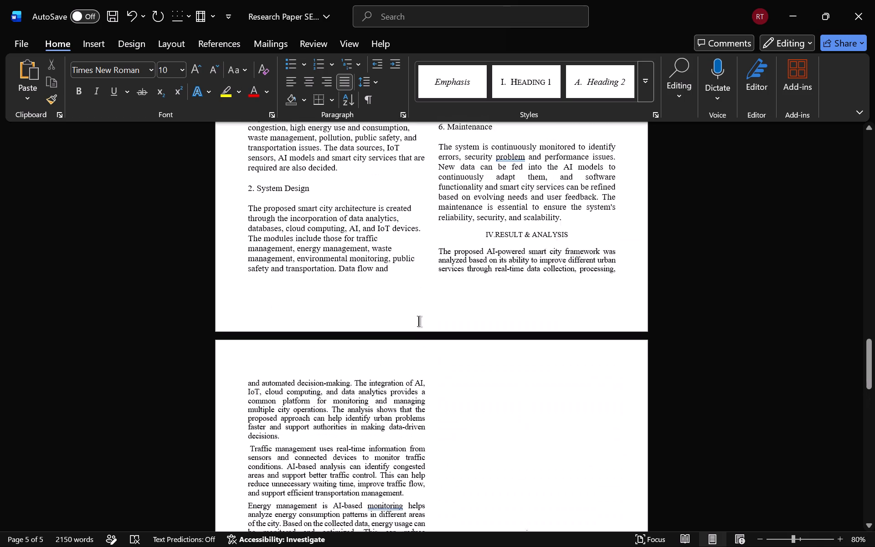
scroll(418, 321, "up", 2)
scroll(418, 321, "down", 1)
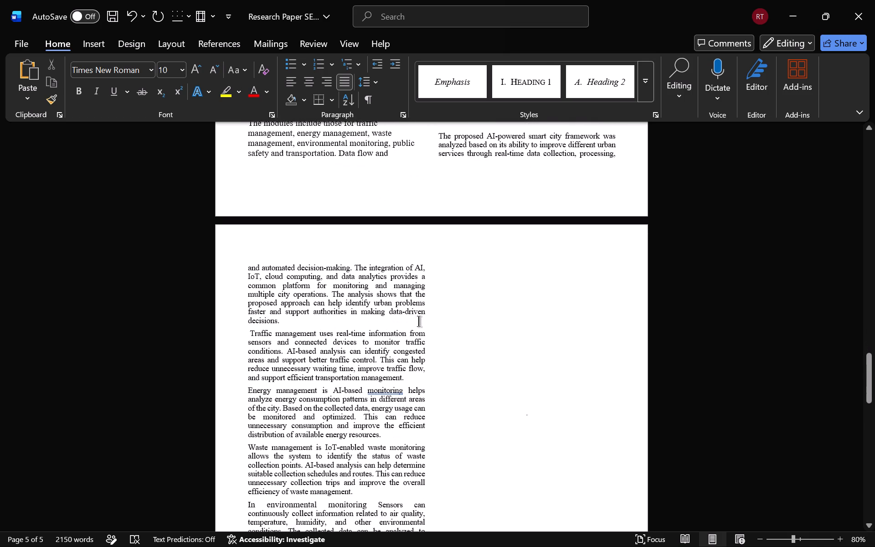
scroll(418, 321, "down", 1)
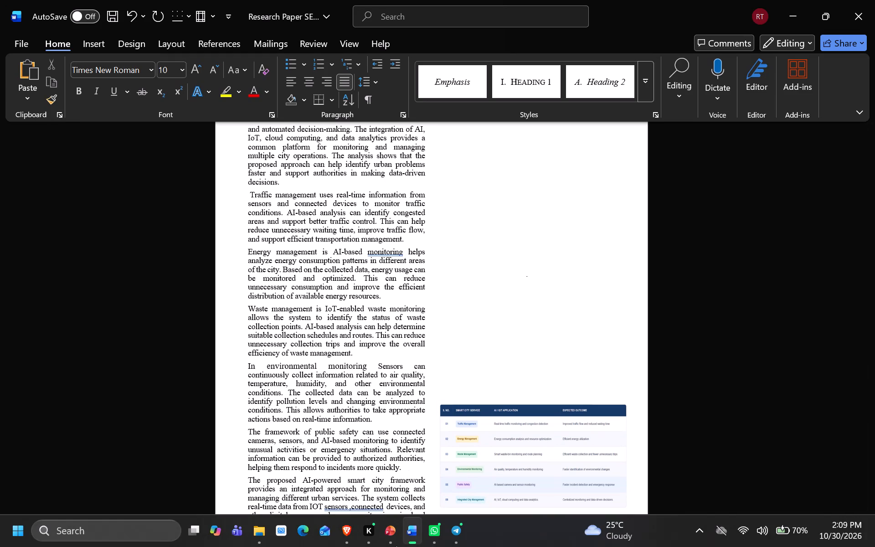
scroll(396, 546, "down", 1)
scroll(434, 399, "up", 1)
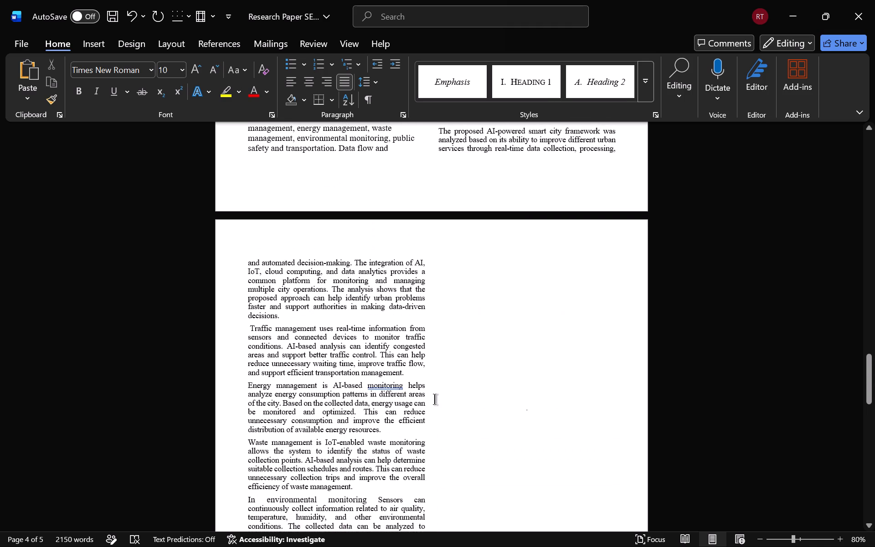
scroll(434, 399, "up", 1)
scroll(434, 399, "down", 2)
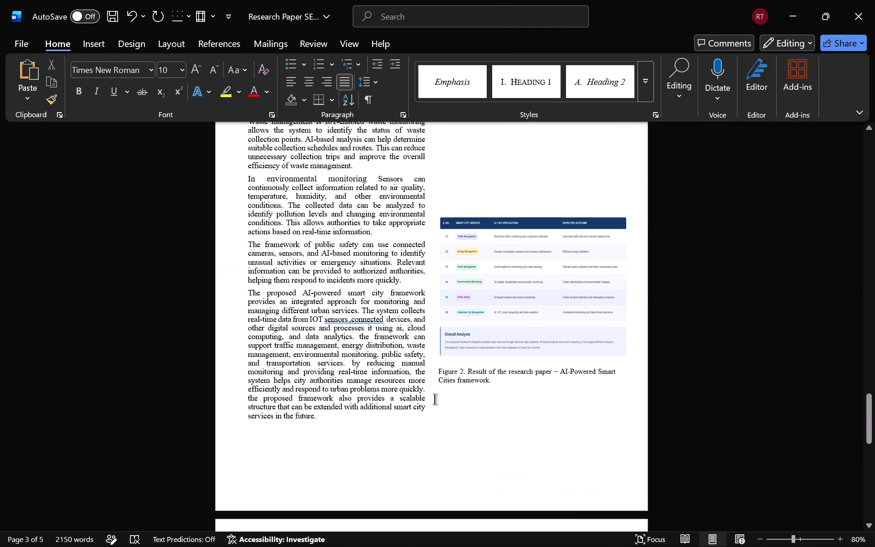
scroll(434, 399, "down", 2)
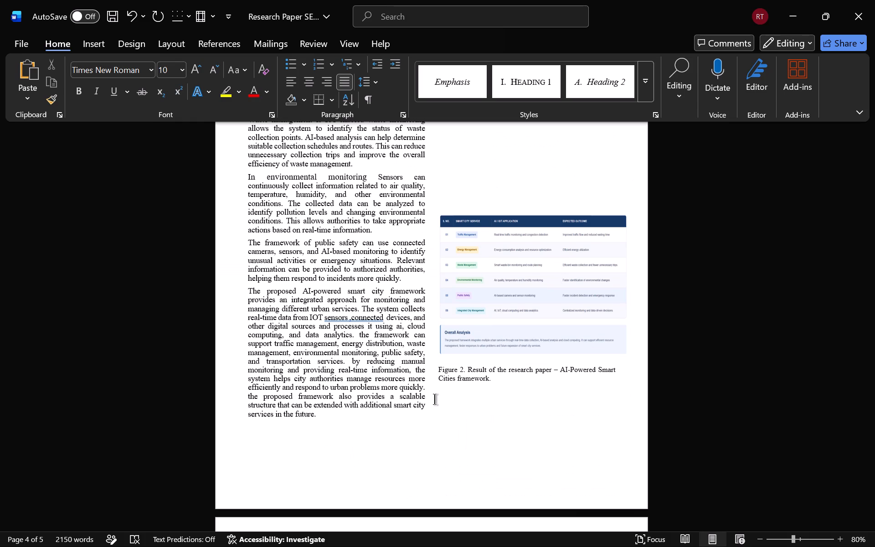
scroll(434, 399, "down", 3)
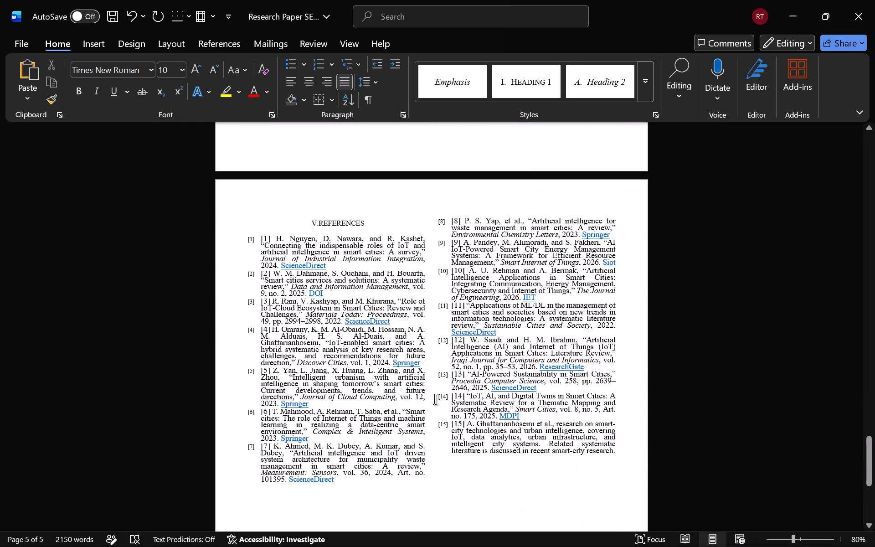
scroll(434, 399, "up", 1)
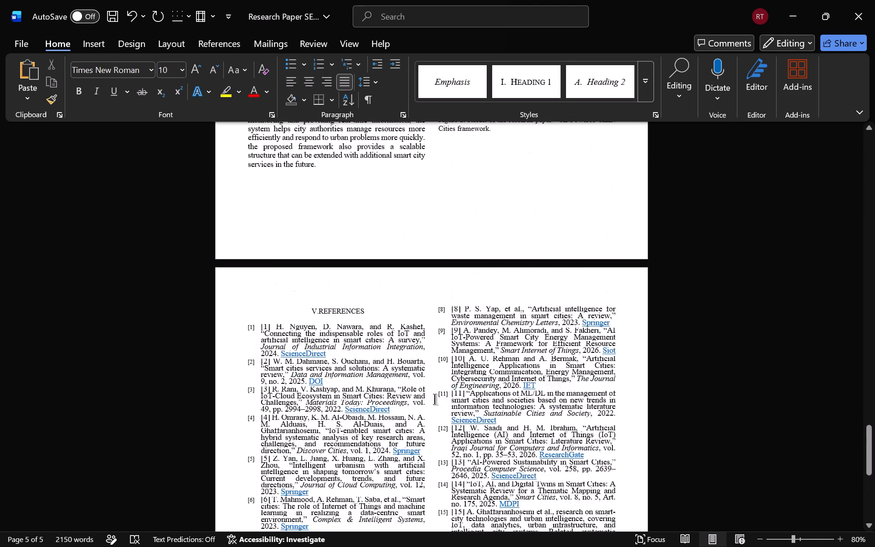
scroll(434, 399, "up", 5)
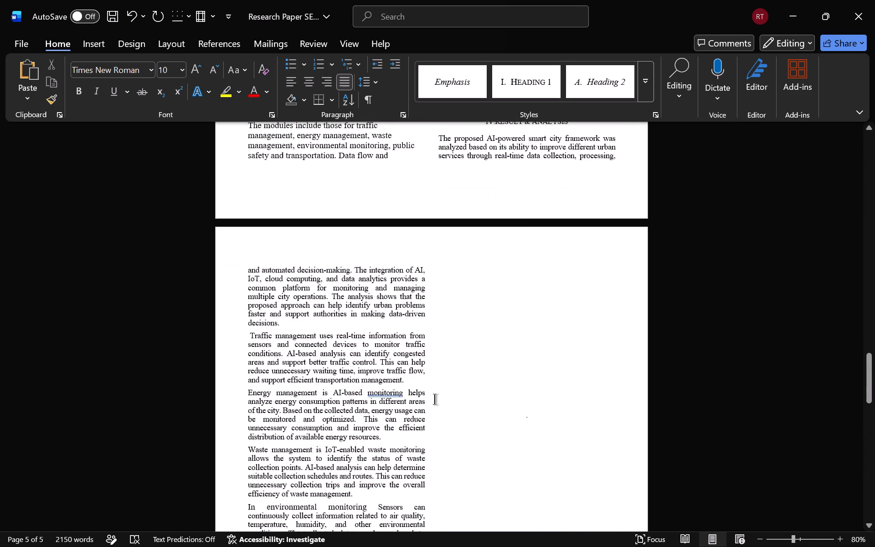
scroll(434, 399, "up", 2)
scroll(434, 399, "down", 1)
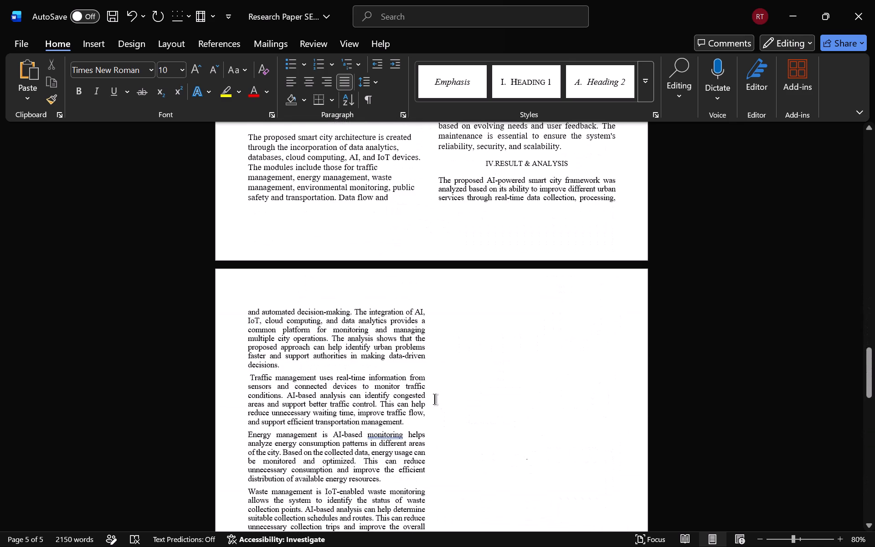
scroll(434, 399, "down", 1)
scroll(434, 399, "up", 2)
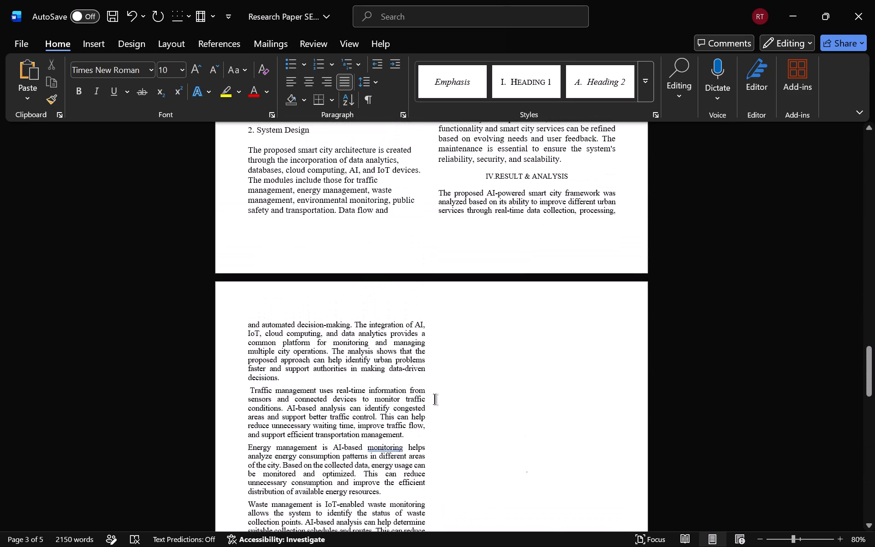
scroll(434, 399, "down", 1)
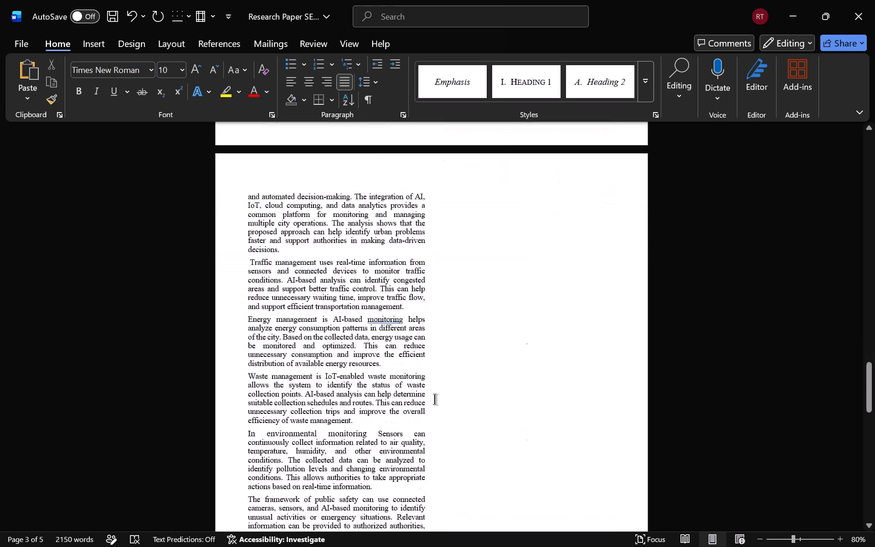
scroll(434, 399, "down", 2)
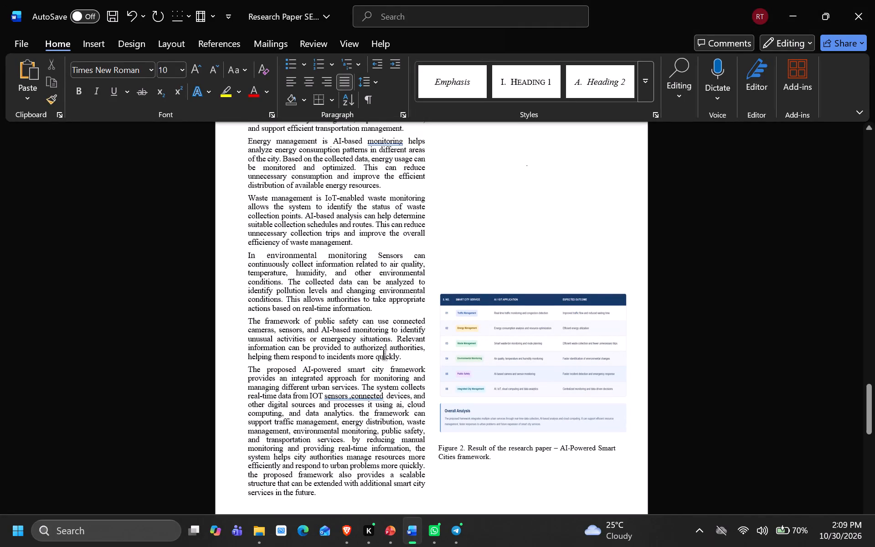
scroll(378, 346, "up", 20)
scroll(378, 346, "up", 11)
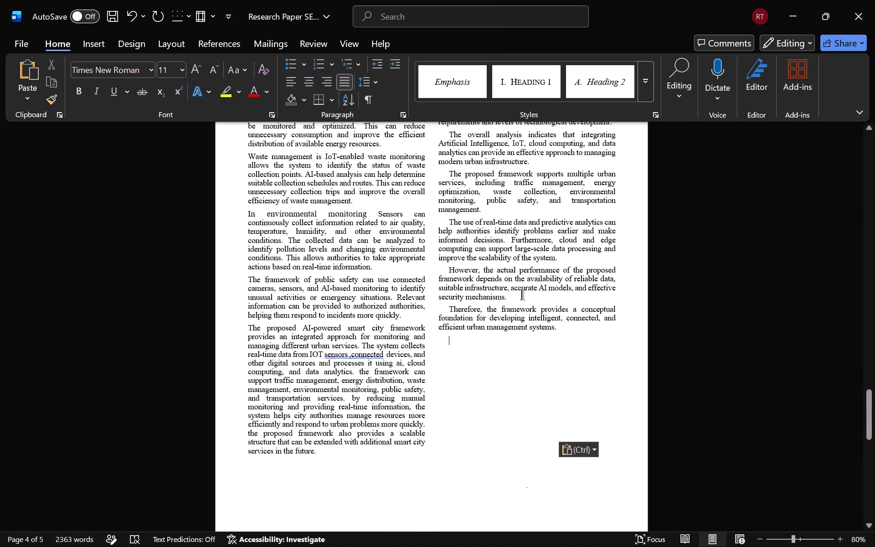
scroll(521, 294, "down", 4)
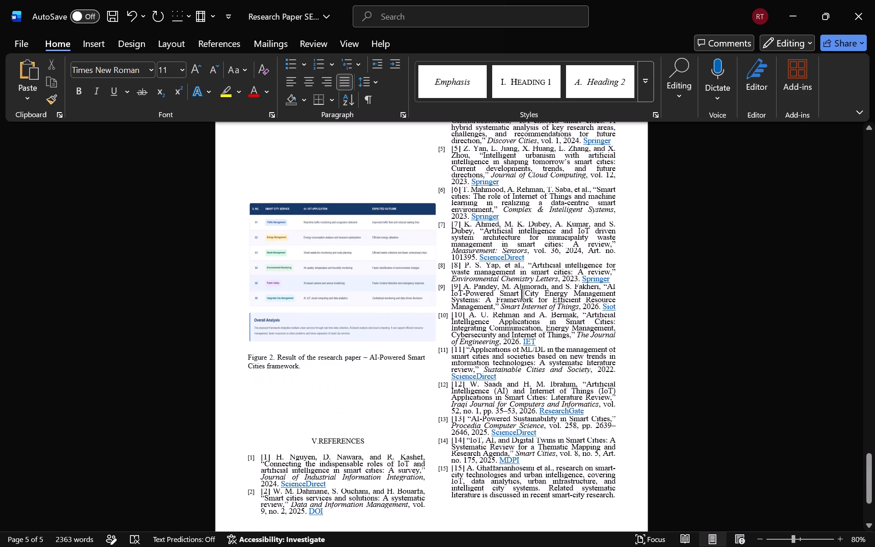
scroll(521, 294, "down", 2)
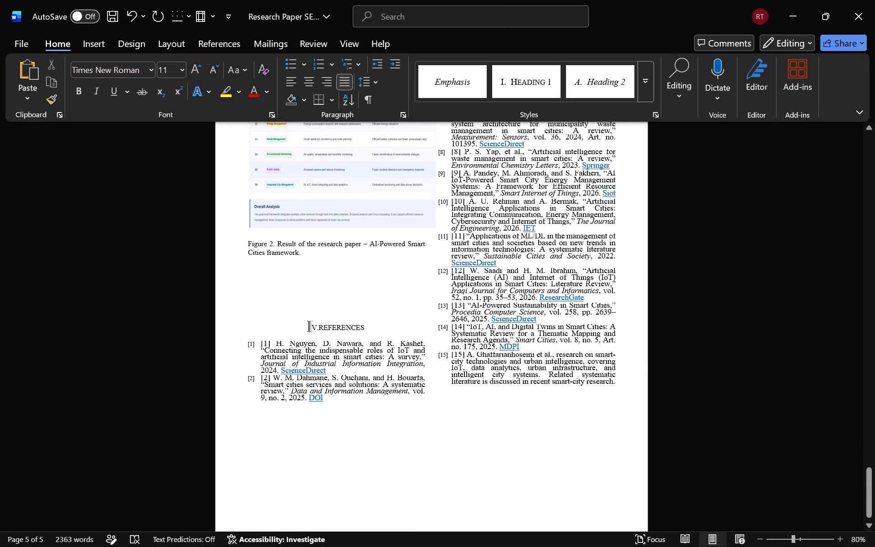
scroll(310, 326, "up", 4)
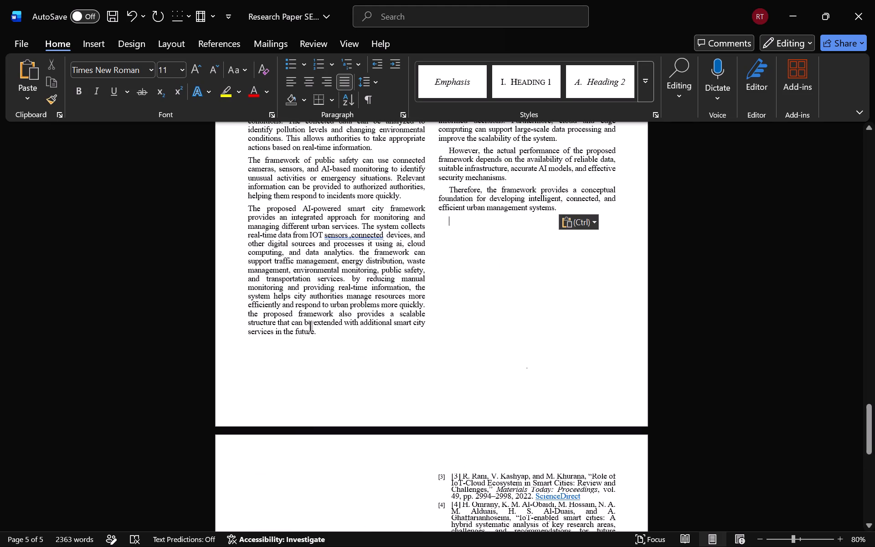
scroll(310, 326, "up", 1)
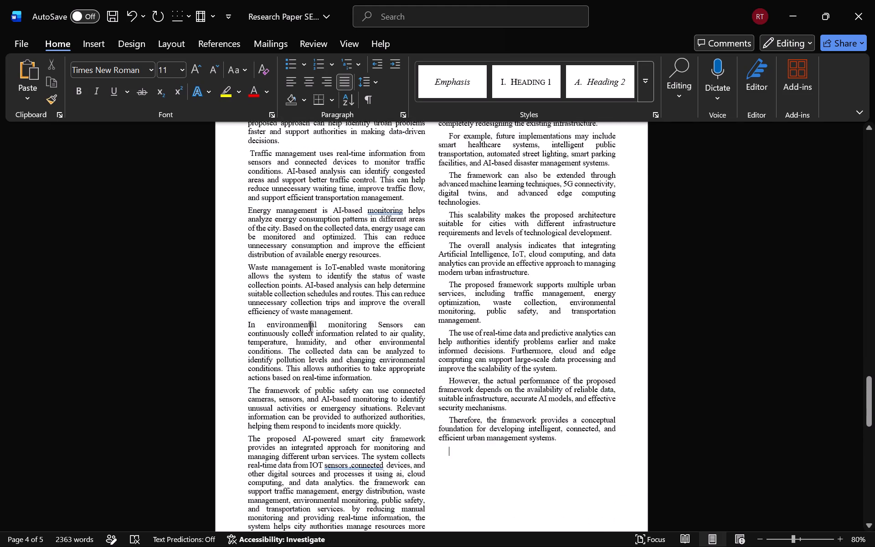
Left-align all the pasted paragraphs in page 4's second column, from "The proposed framework follows" to "efficient urban management systems".
scroll(310, 326, "up", 2)
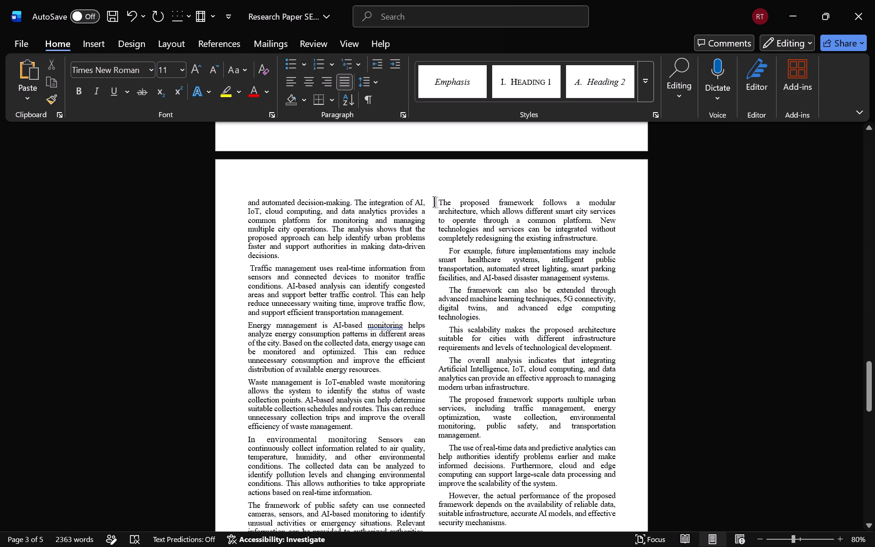
left_click_drag(437, 202, 516, 343)
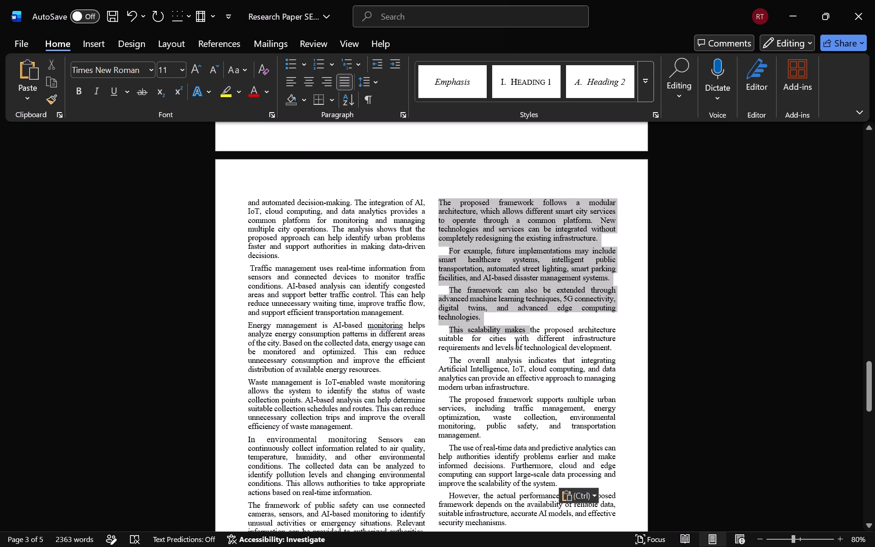
left_click_drag(516, 343, 551, 503)
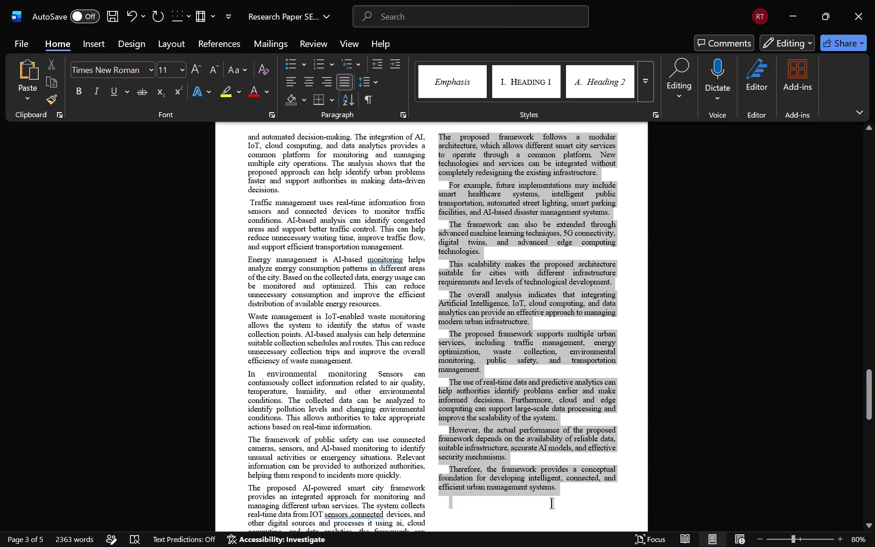
left_click_drag(551, 503, 555, 495)
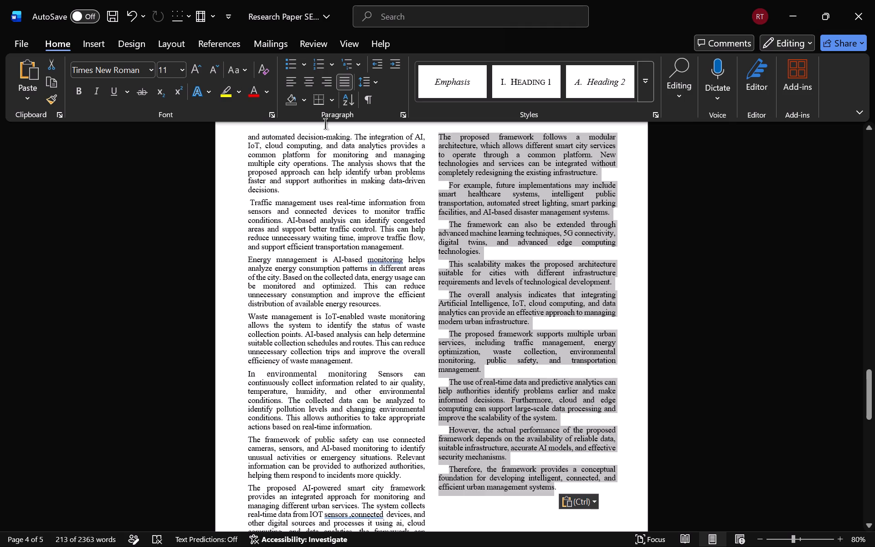
left_click(292, 82)
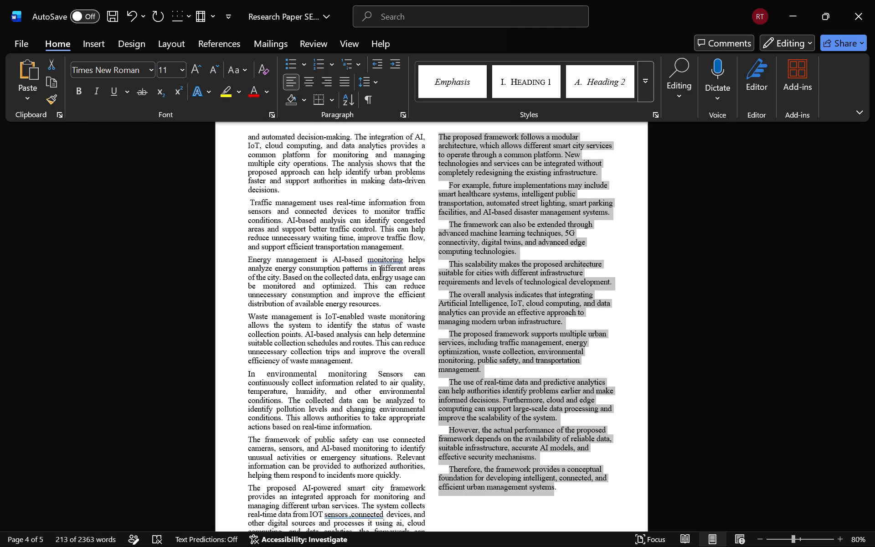
left_click(382, 303)
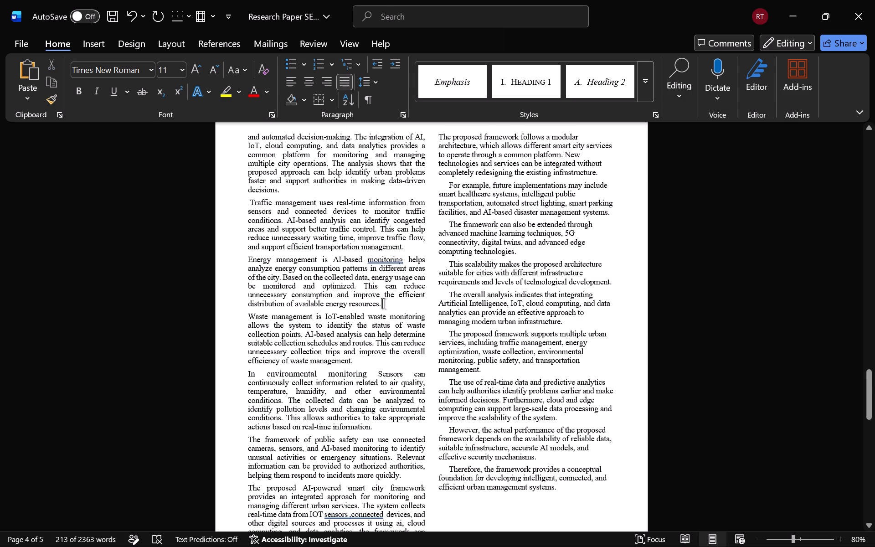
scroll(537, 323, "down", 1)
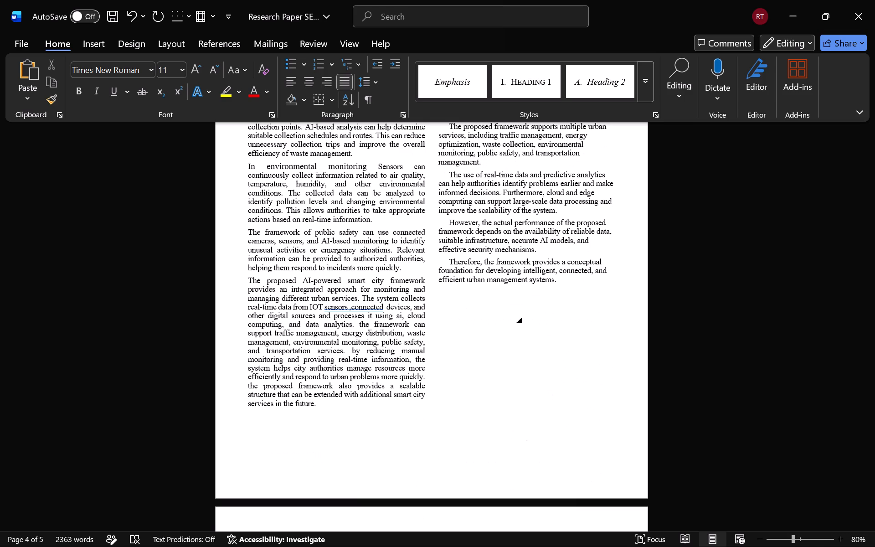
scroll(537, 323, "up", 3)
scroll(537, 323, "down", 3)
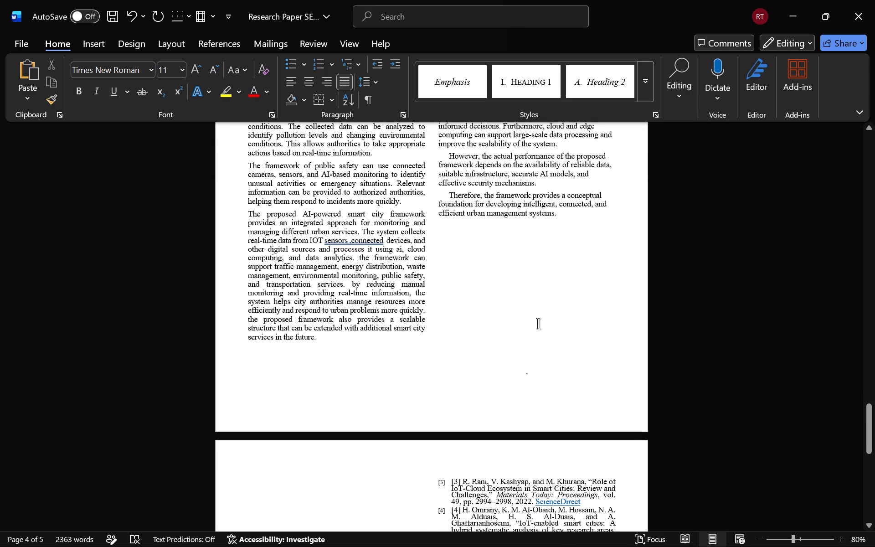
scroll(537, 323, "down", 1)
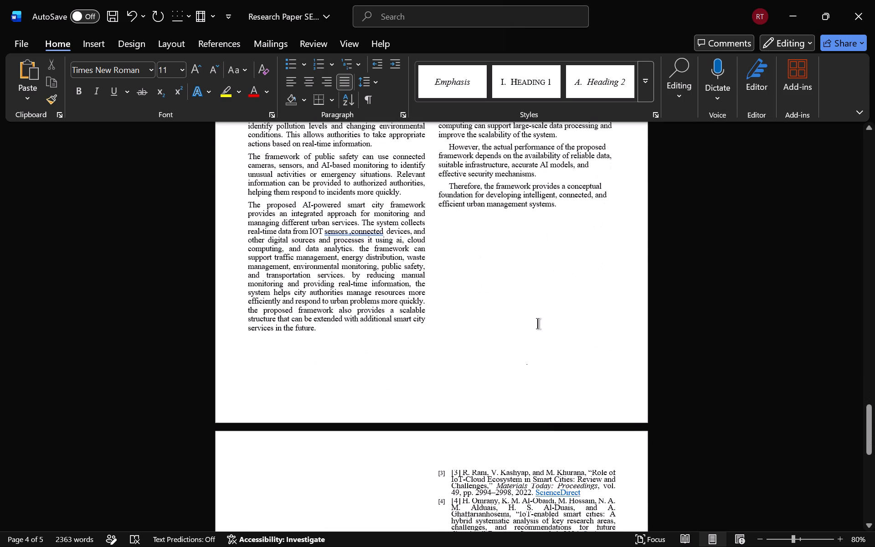
Insert blank lines before the "IV.RESULT & ANALYSIS" heading so it starts at the top of page 4's first column.
scroll(537, 323, "up", 3)
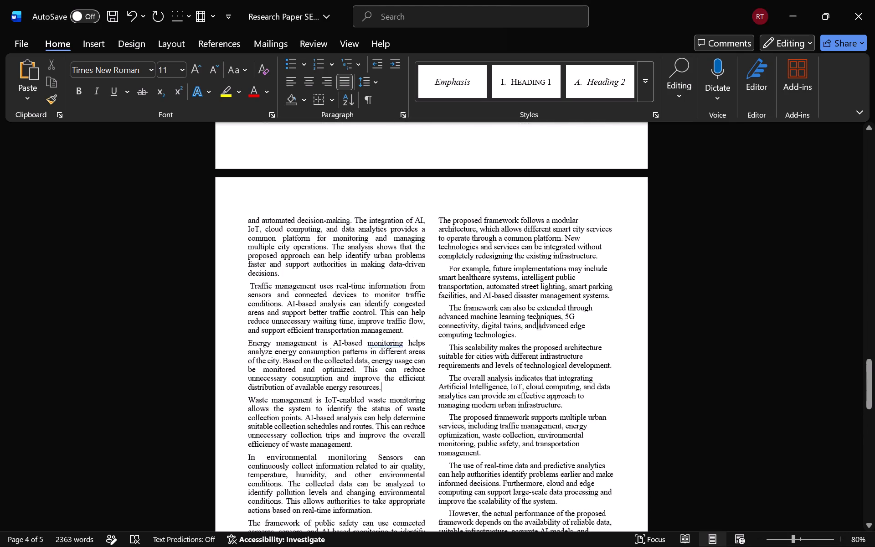
scroll(537, 323, "up", 3)
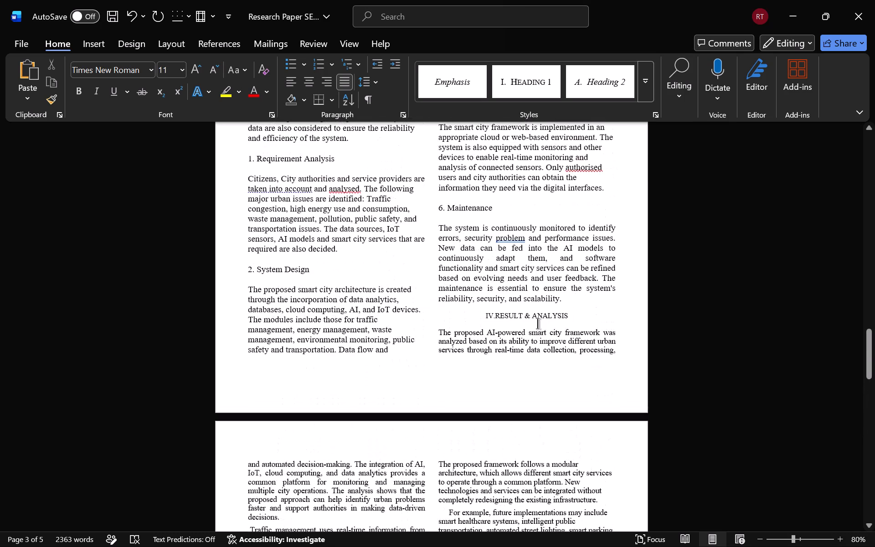
scroll(537, 323, "up", 2)
scroll(537, 323, "down", 1)
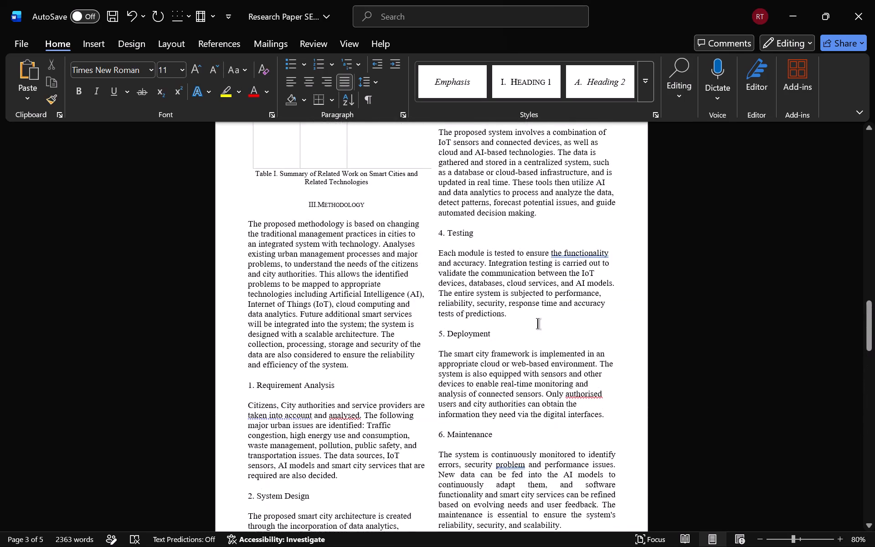
scroll(537, 323, "down", 1)
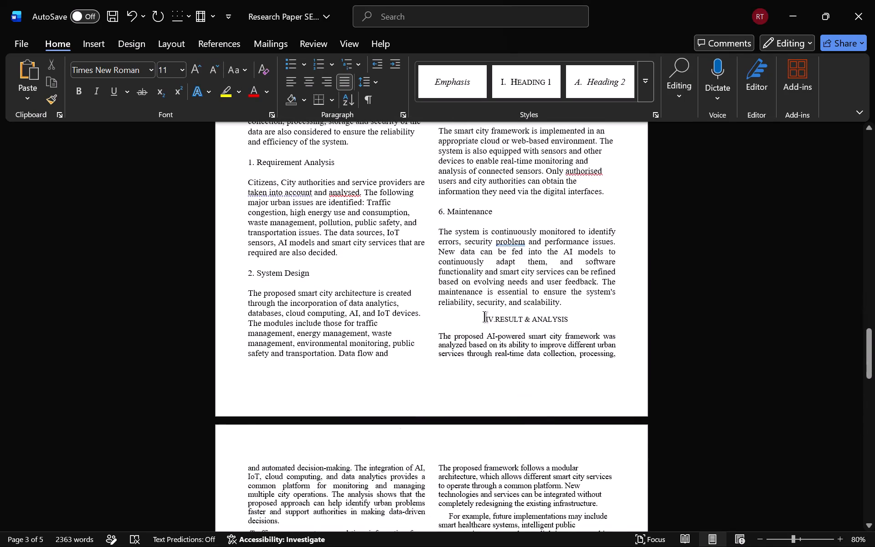
left_click(484, 317)
key("Return")
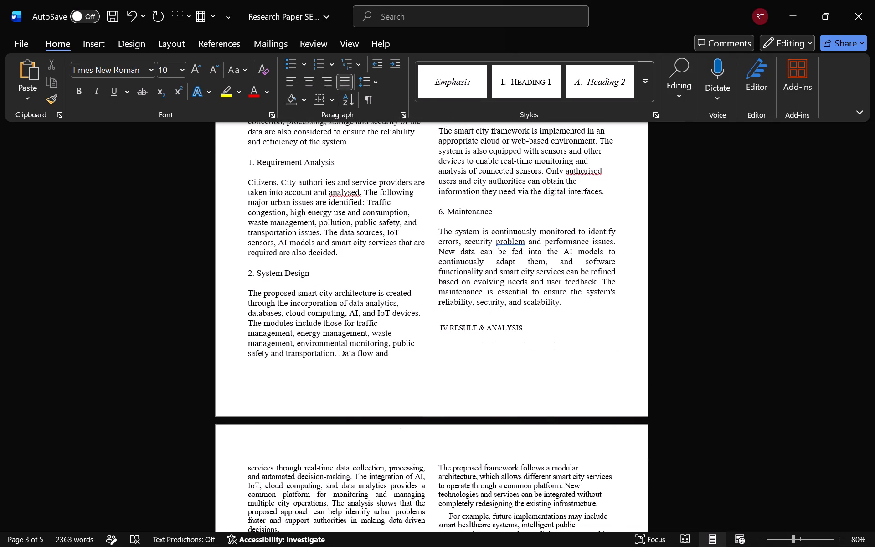
key("Return")
key("Return")
key("Return")
key("Return")
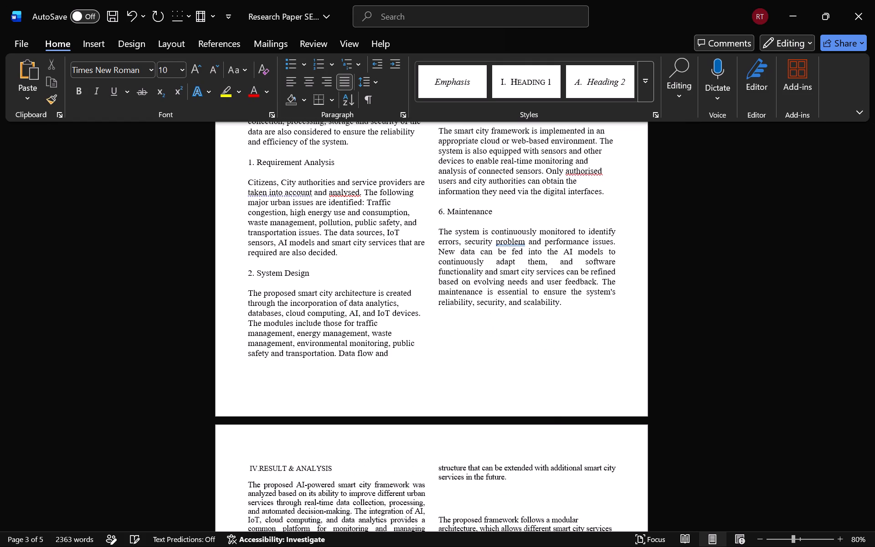
Pad the "IV.RESULT & ANALYSIS" heading with leading spaces so it sits roughly centred over page 4's first column.
key("space")
key("space")
key("space")
key("space")
key("space")
key("space")
key("space")
key("space")
key("space")
key("space")
key("space")
key("space")
key("space")
key("space")
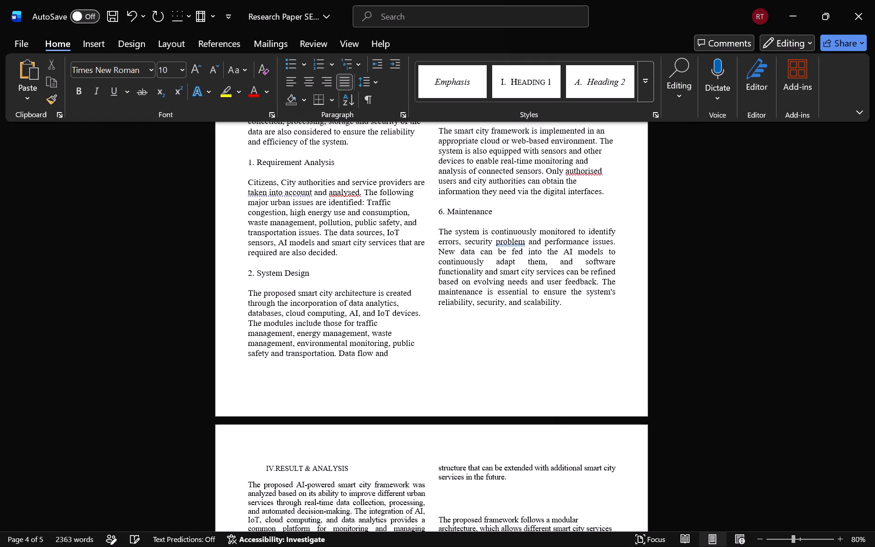
key("space")
key("space")
key("space")
key("space")
key("space")
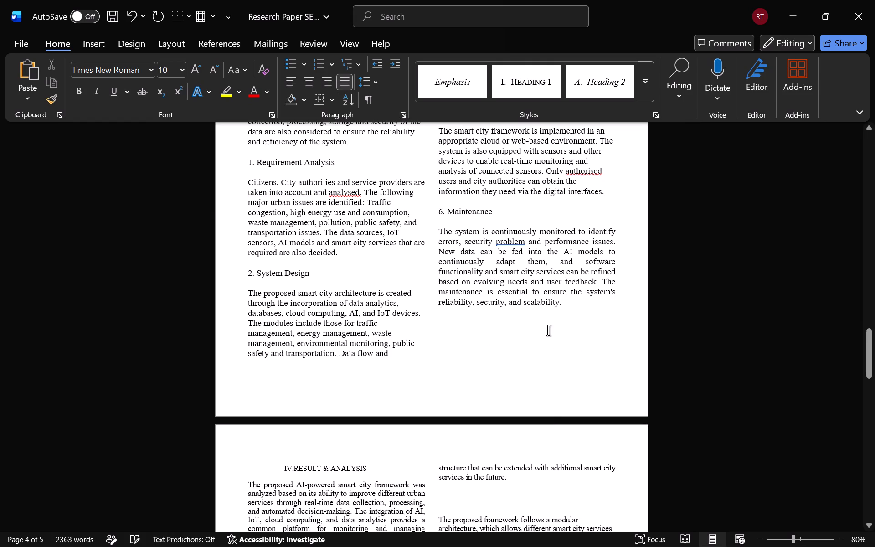
Remove the blank lines above the paragraph beginning "The proposed framework follows a modular architecture" in page 4's second column.
scroll(638, 363, "down", 4)
scroll(638, 363, "up", 1)
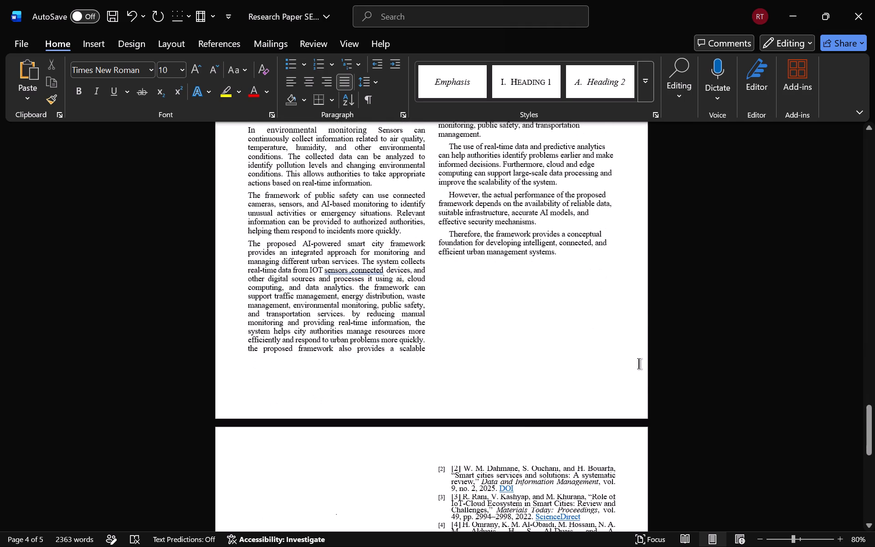
scroll(638, 363, "up", 1)
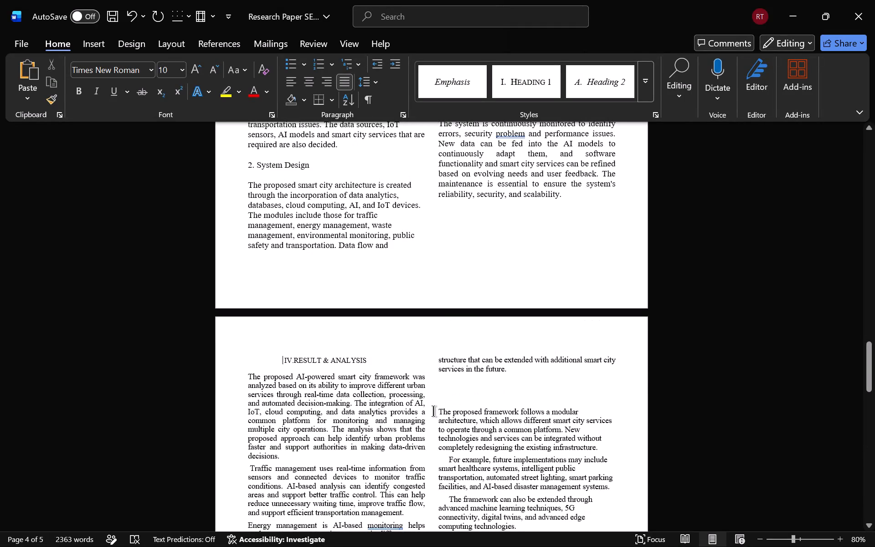
left_click(437, 409)
key("BackSpace")
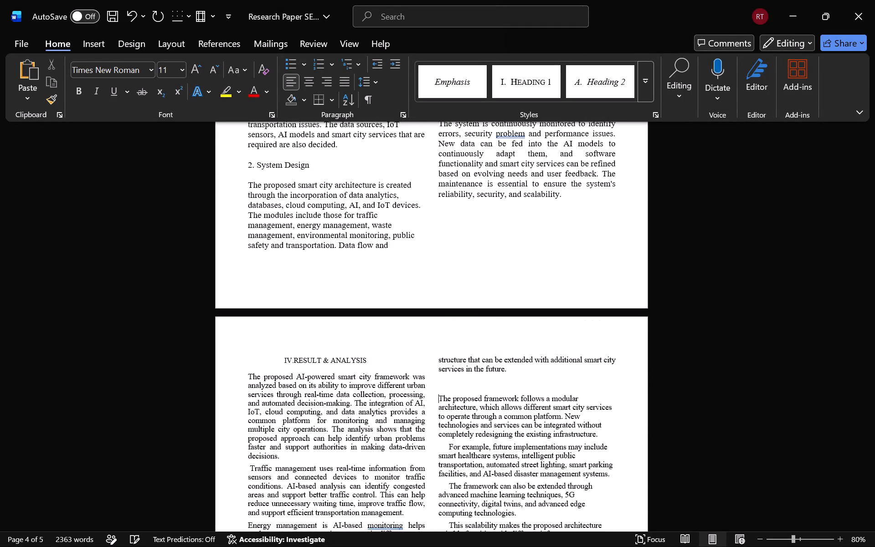
key("BackSpace")
key("BackSpace")
Minimise the Word document and the ChatGPT browser window.
scroll(506, 431, "down", 1)
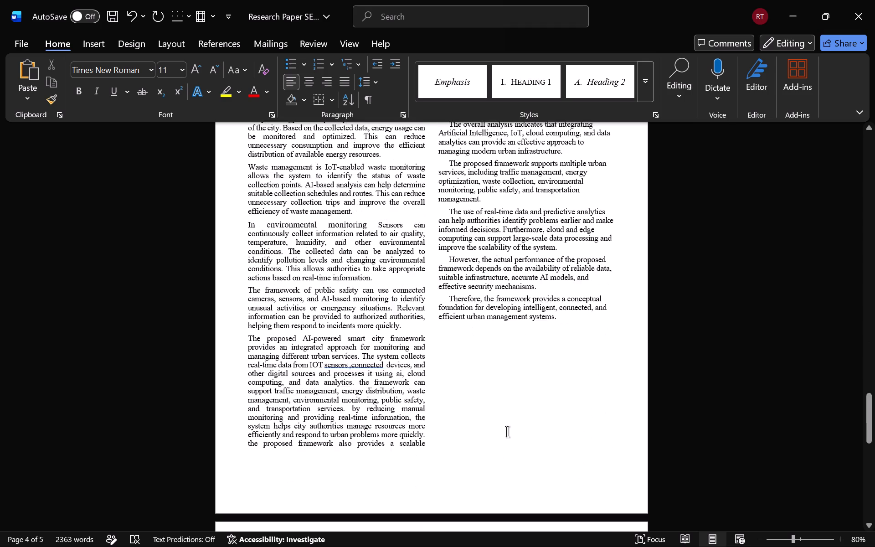
scroll(506, 431, "down", 5)
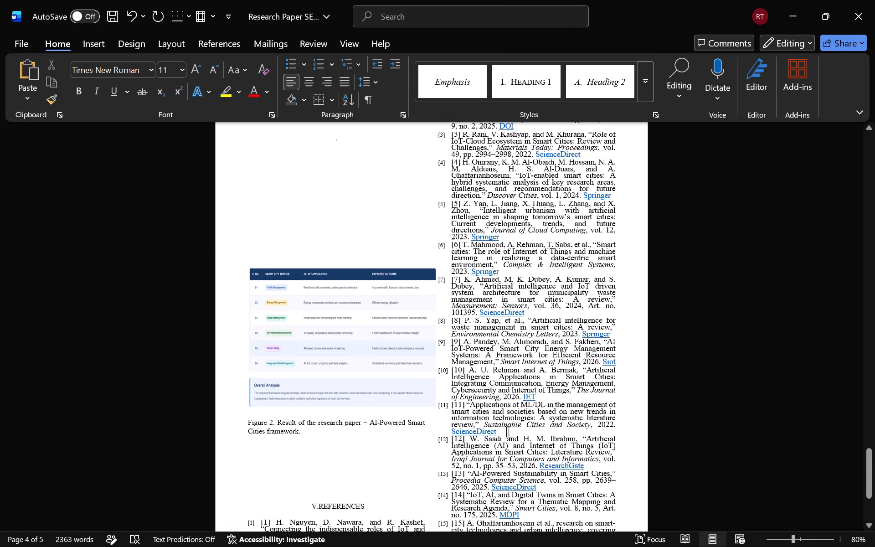
scroll(506, 431, "down", 1)
scroll(506, 431, "up", 1)
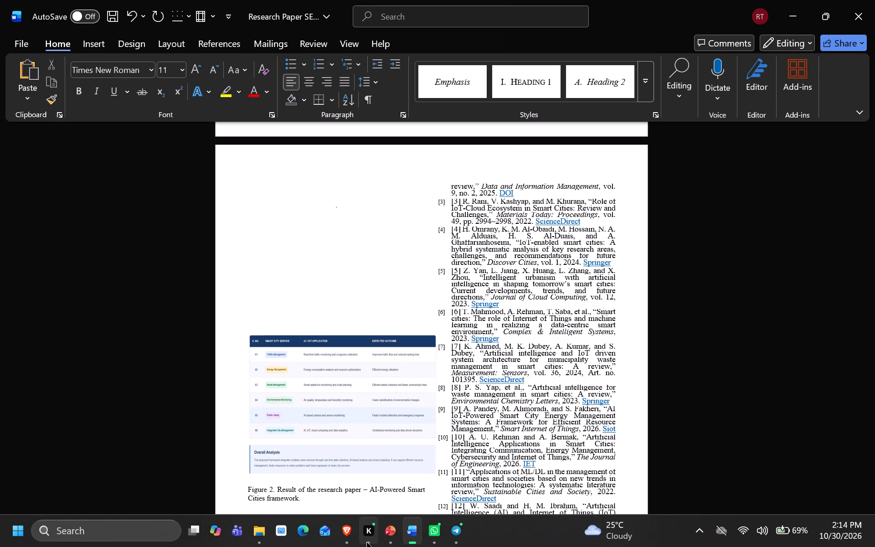
left_click(794, 19)
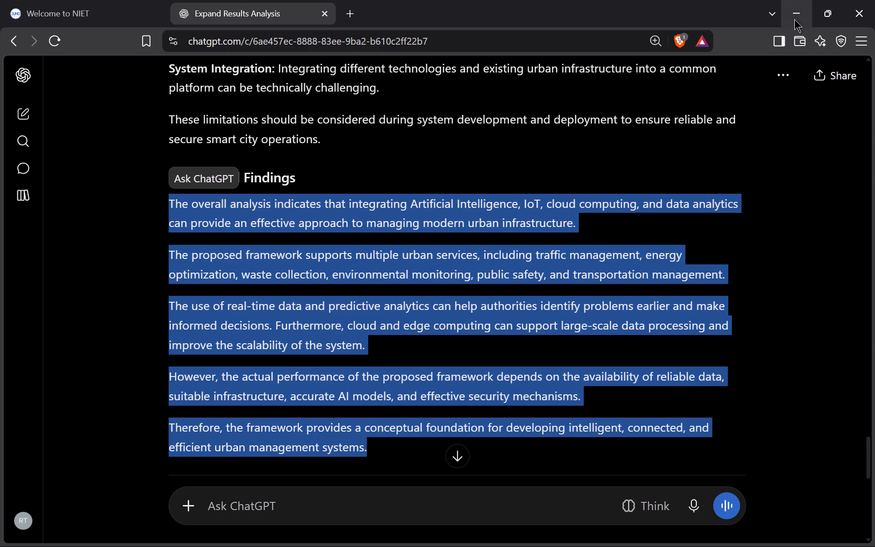
left_click(794, 19)
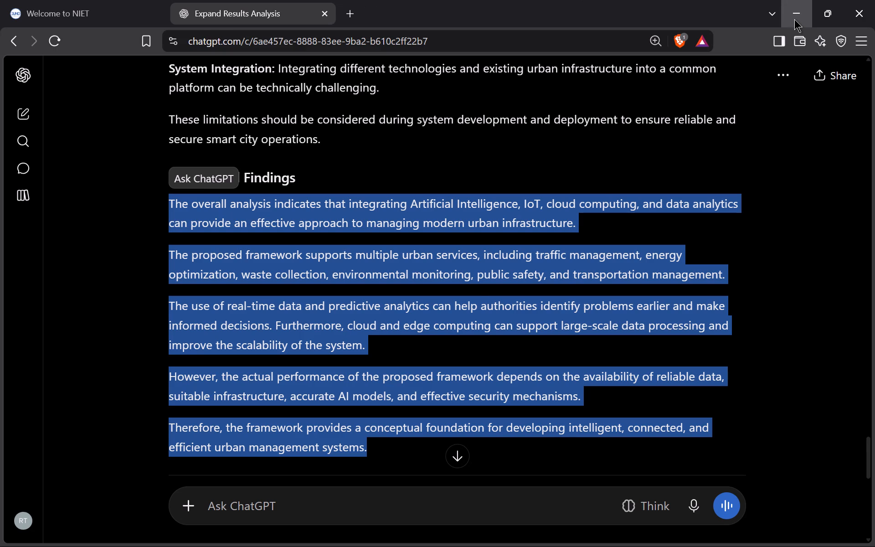
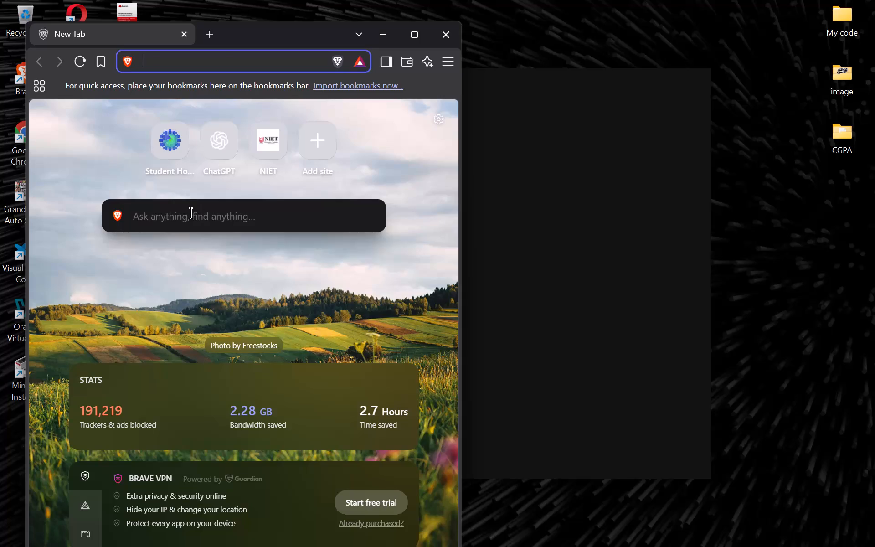
Search the web in Brave for "AI-Powered smart cities".
left_click(190, 213)
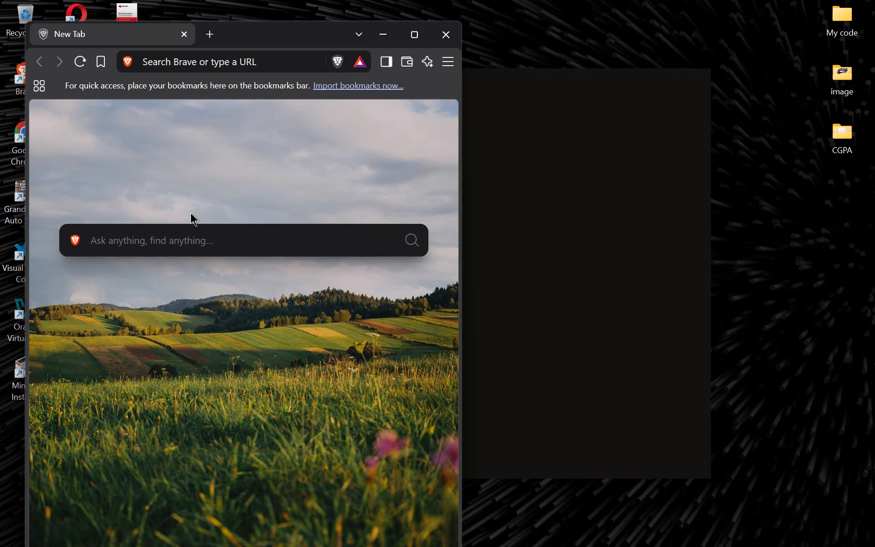
key("shift+a")
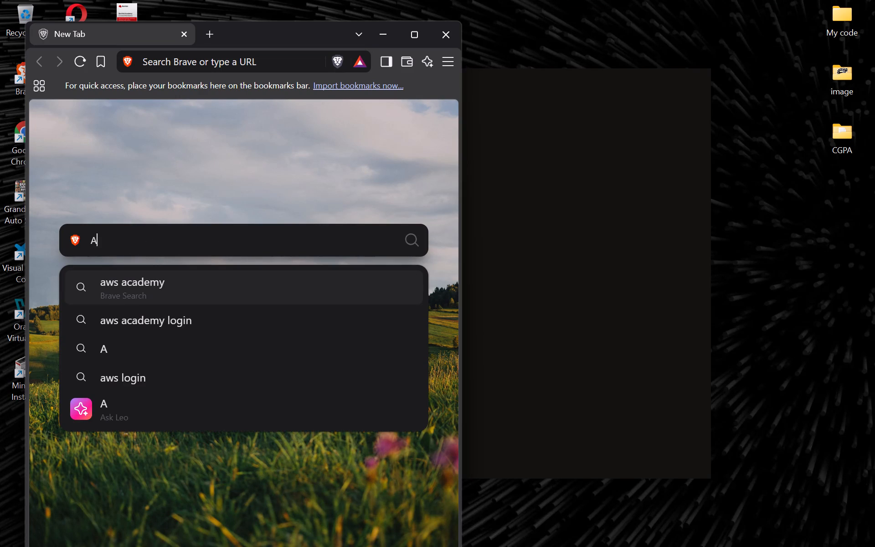
type("i")
key("space")
key("BackSpace")
key("BackSpace")
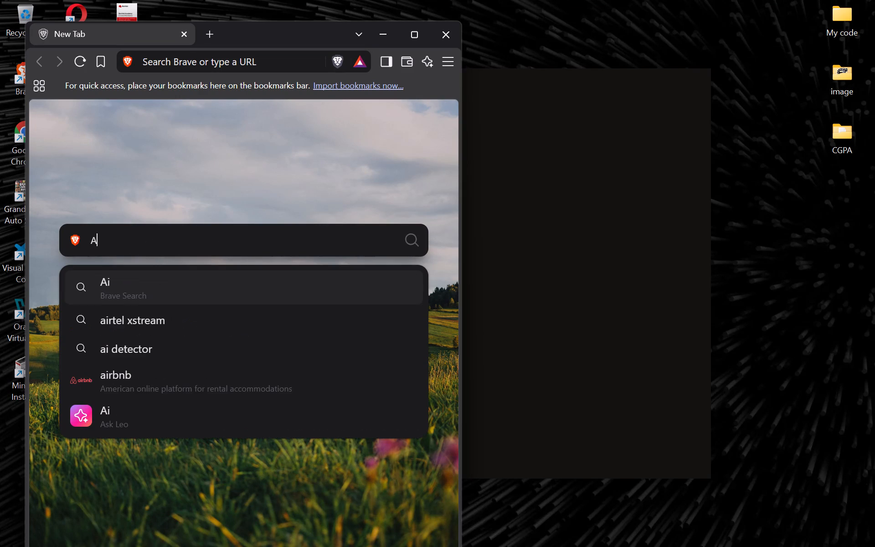
key("shift+i")
key("minus")
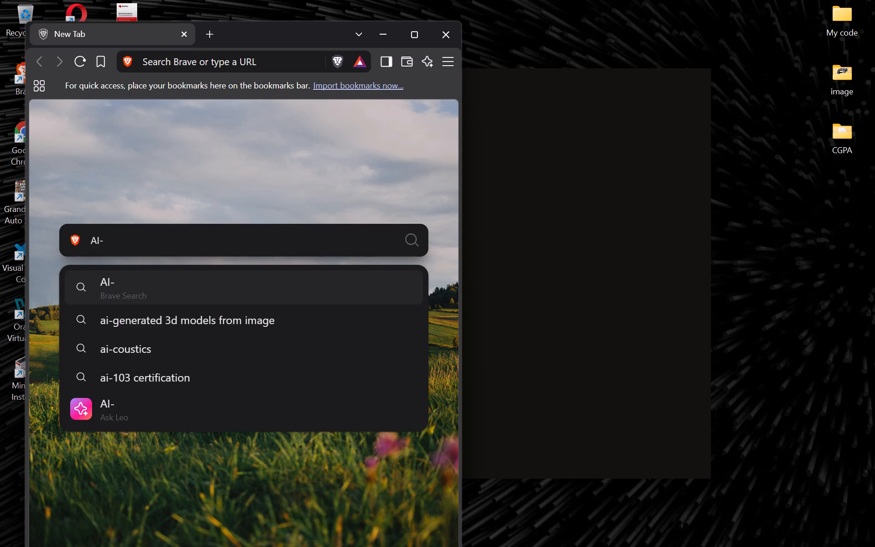
type("Powere")
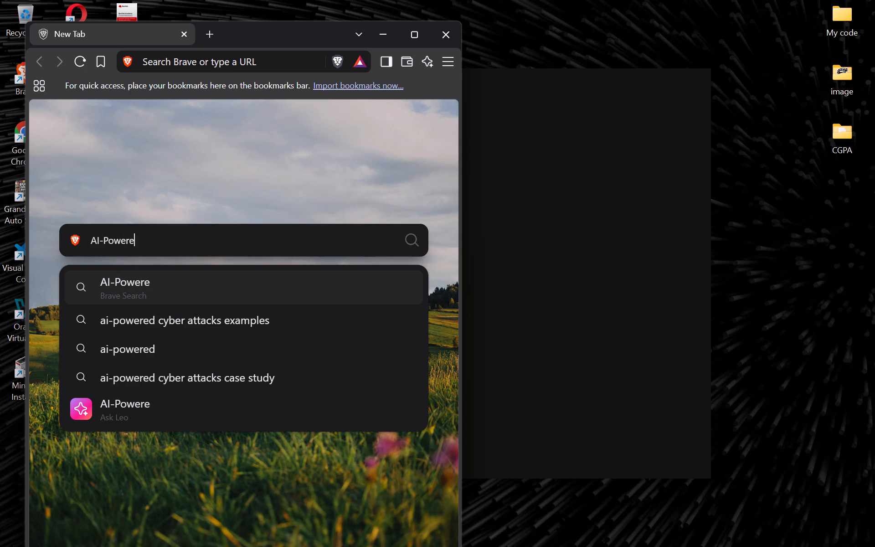
key("s")
key("BackSpace")
type("d")
key("space")
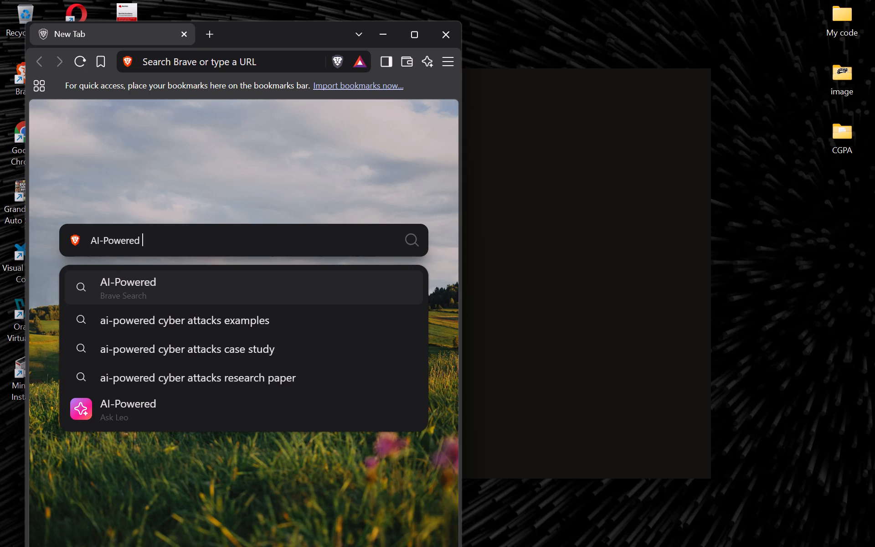
type("smart")
key("space")
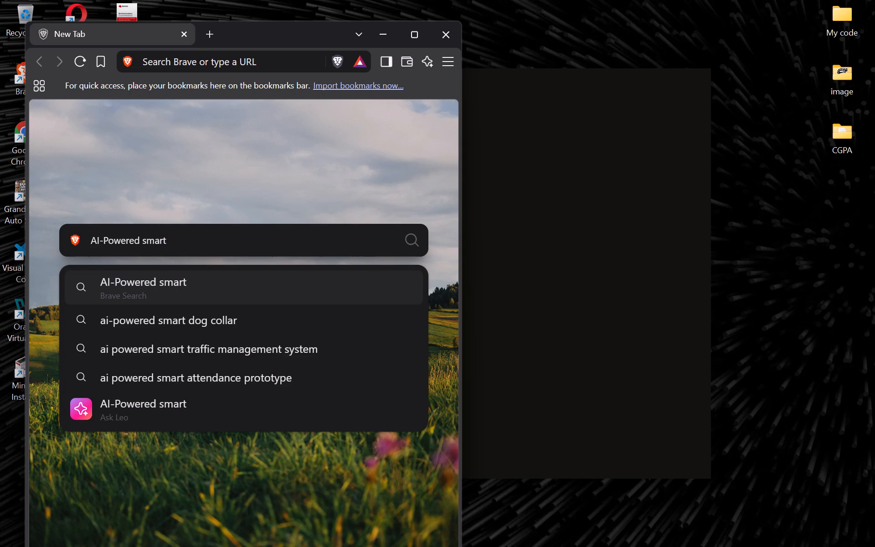
type("cities")
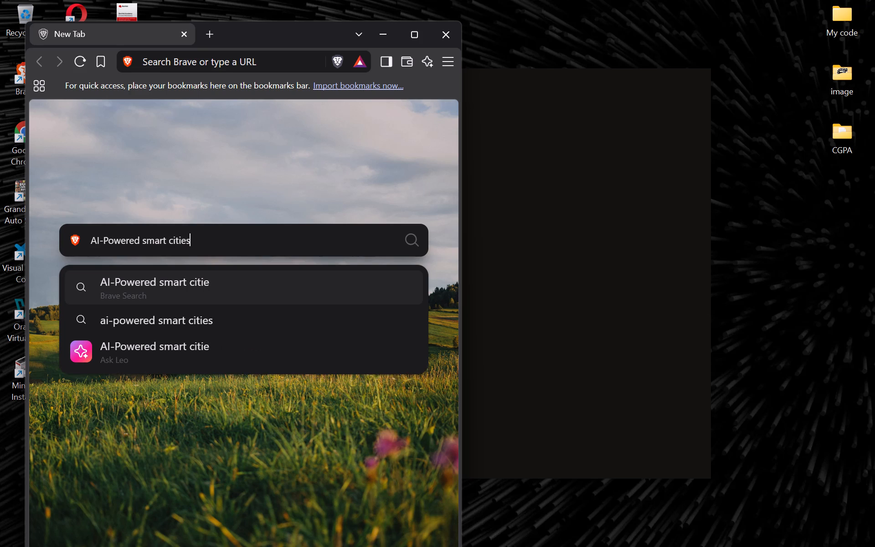
key("space")
key("Return")
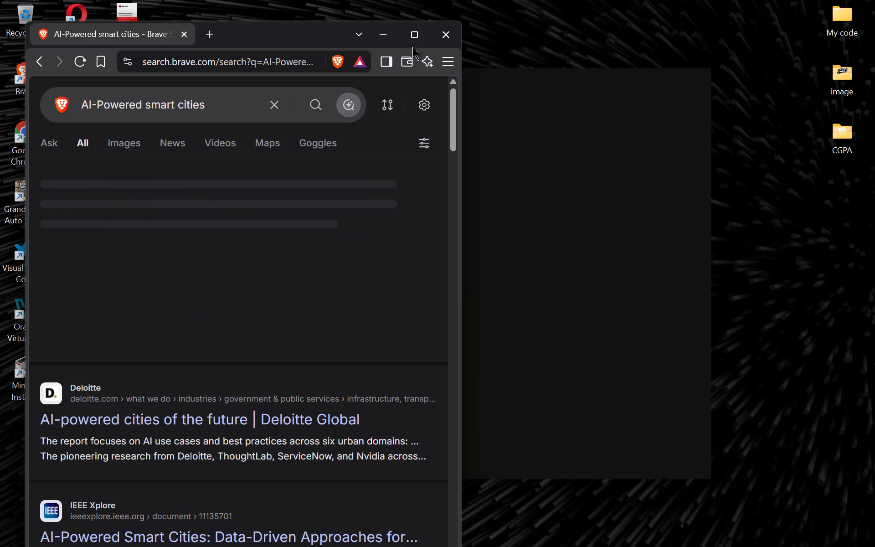
Maximise the browser window and show the image results for "AI-Powered smart cities".
left_click(411, 44)
left_click(178, 130)
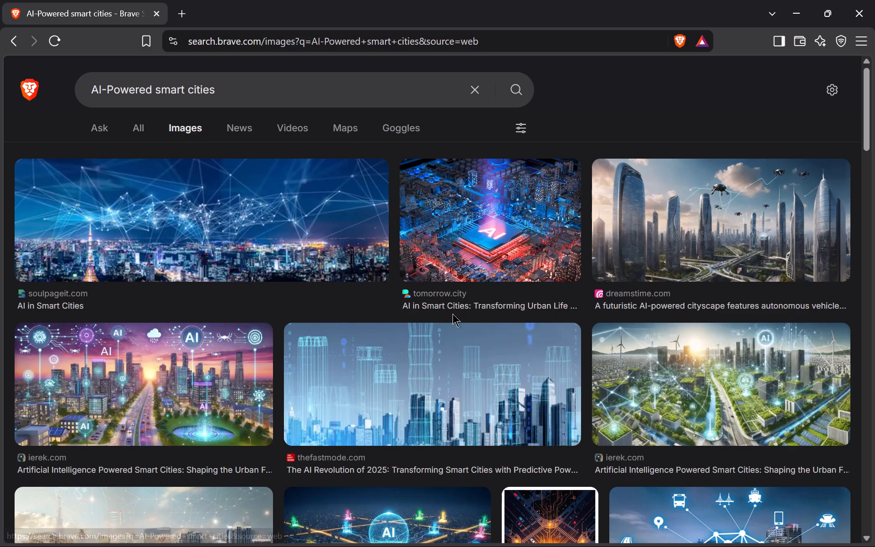
scroll(453, 314, "down", 2)
scroll(453, 314, "up", 4)
Refine the image search to "AI-Powered smart cities diagram" and look through the results for a suitable figure.
left_click(226, 92)
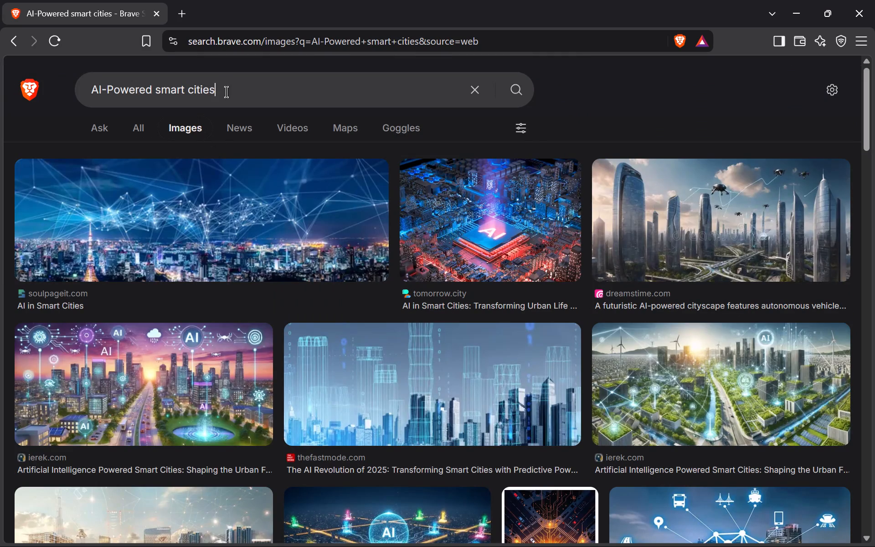
key("space")
type("diagram")
key("Return")
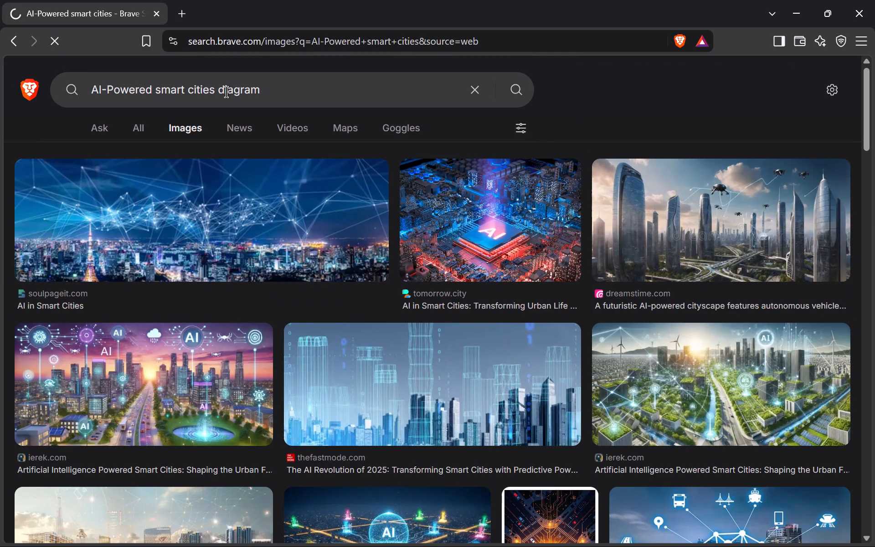
scroll(237, 268, "down", 1)
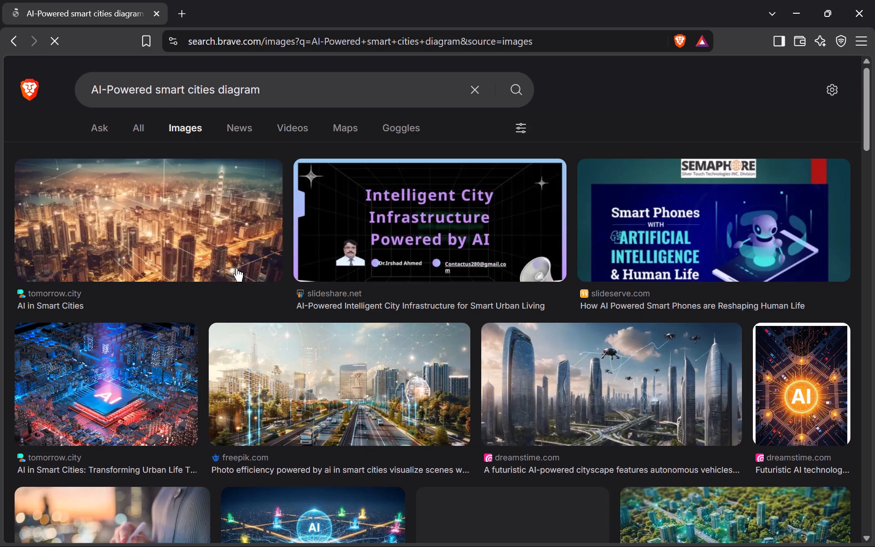
scroll(237, 268, "down", 7)
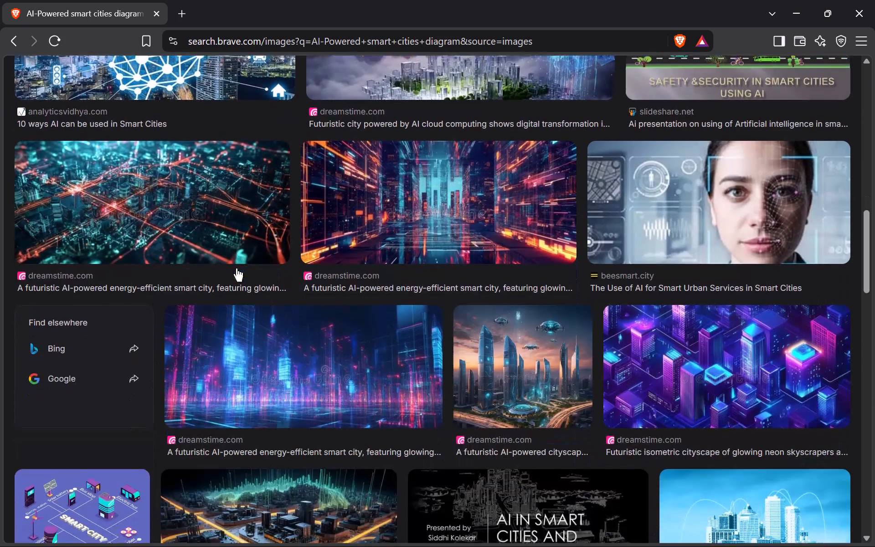
scroll(237, 268, "down", 6)
scroll(237, 268, "up", 12)
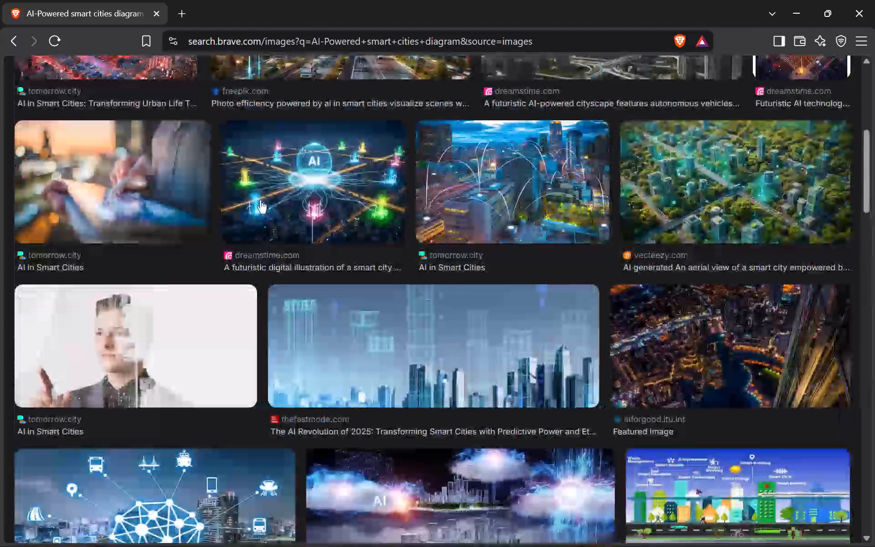
scroll(266, 117, "up", 11)
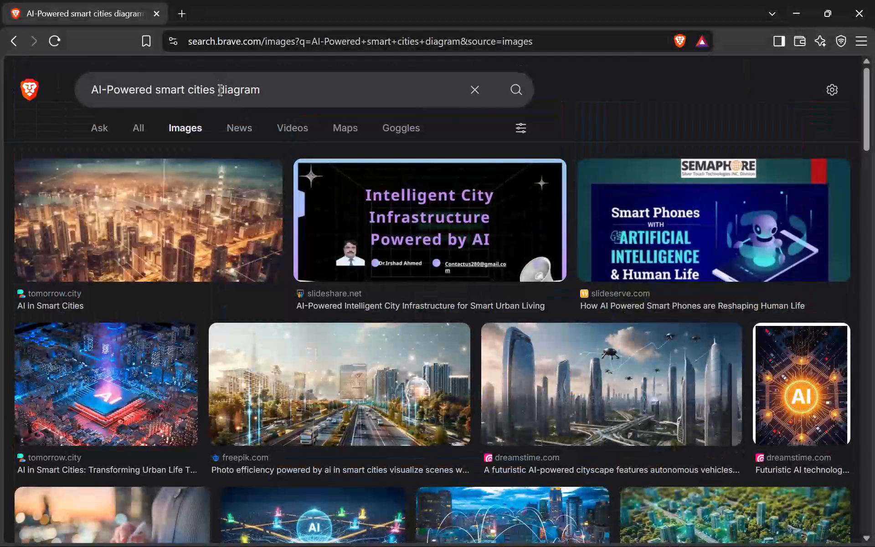
Change the image search to "AI-Powered smart cities sketch diagram" and look over the results.
left_click(220, 90)
key("s")
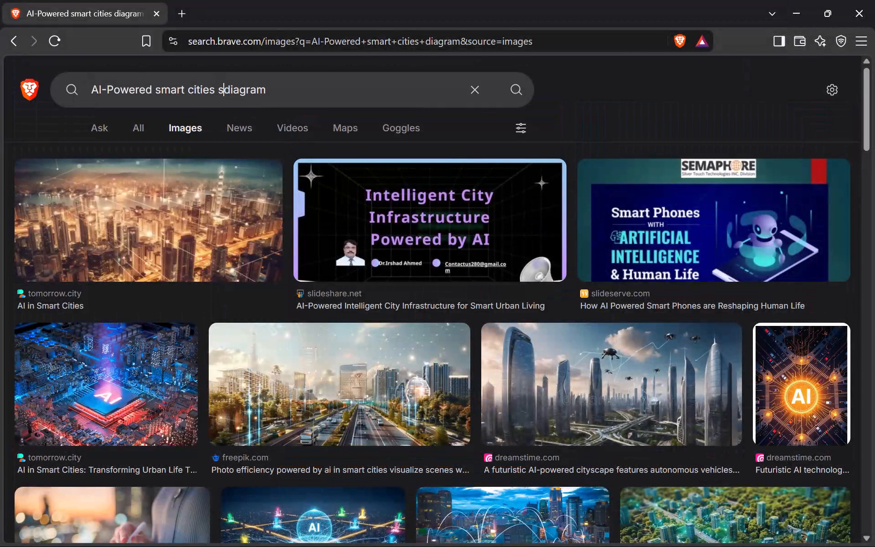
type("ketch")
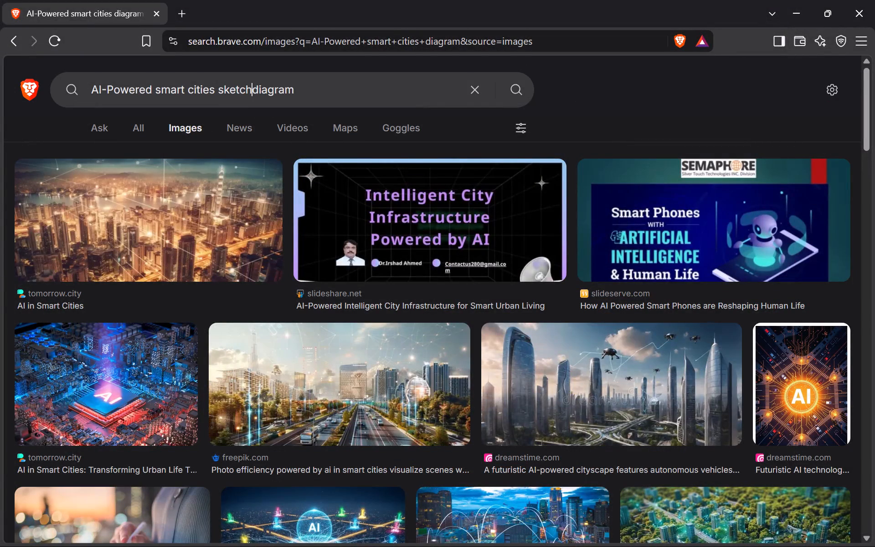
key("space")
key("Return")
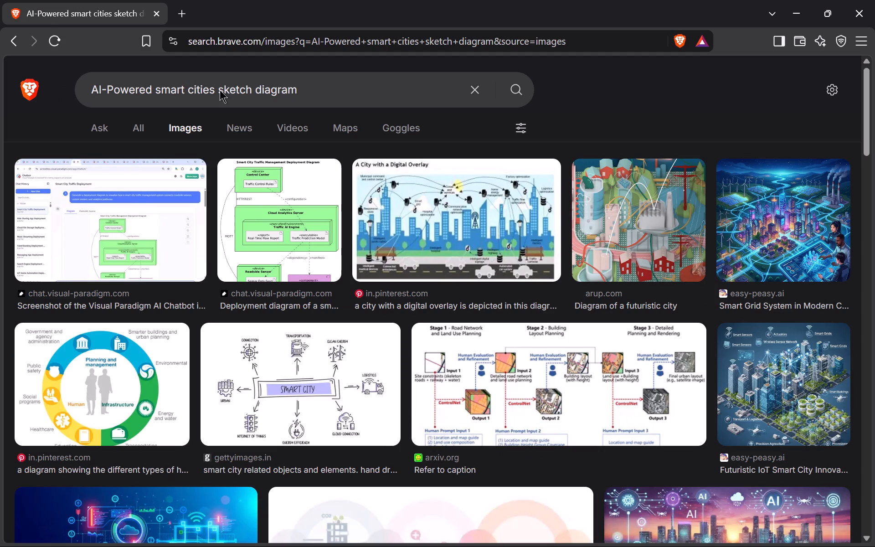
scroll(267, 333, "down", 1)
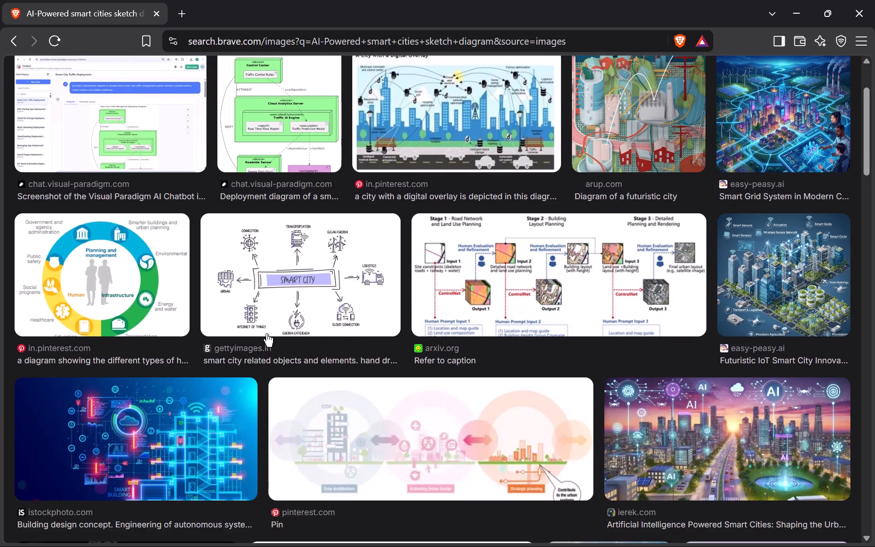
Preview the hand-drawn SMART CITY diagram, open the related "What is a Smart City?" image, and examine the other related images.
left_click(306, 267)
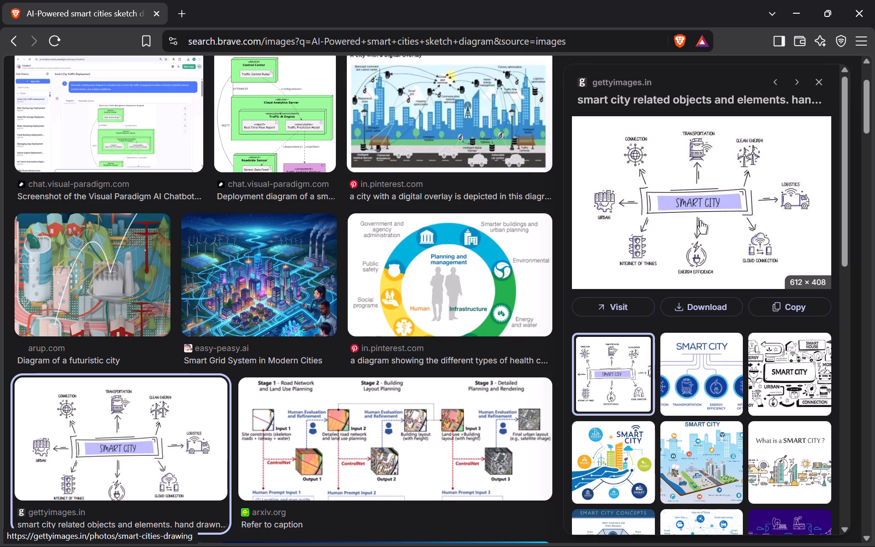
left_click(794, 461)
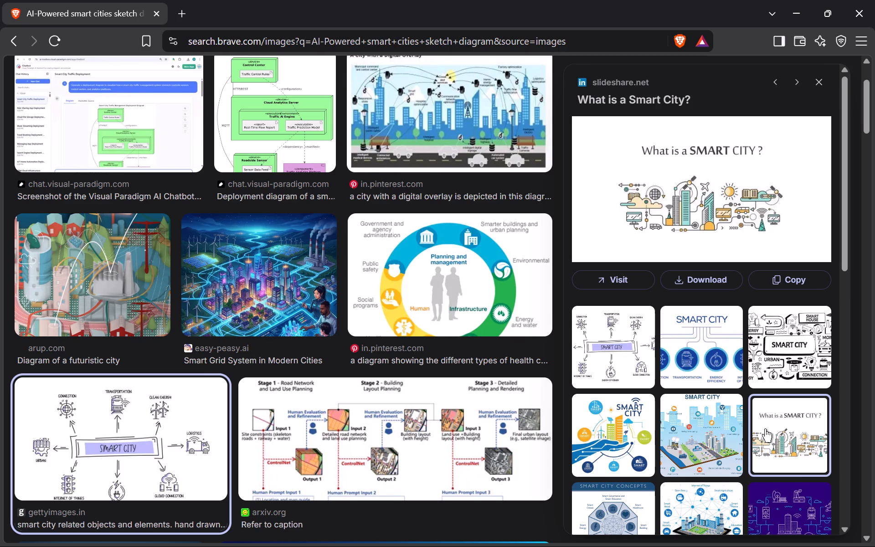
scroll(765, 428, "down", 2)
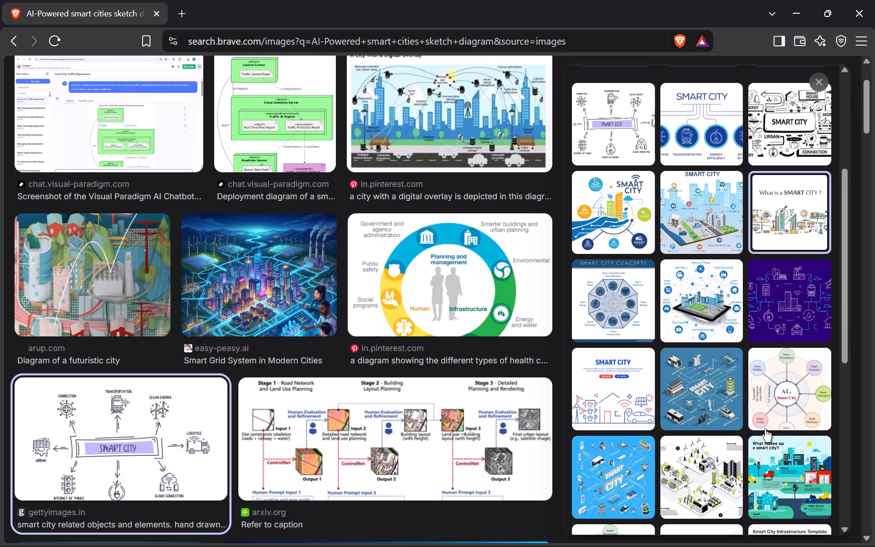
scroll(765, 428, "down", 1)
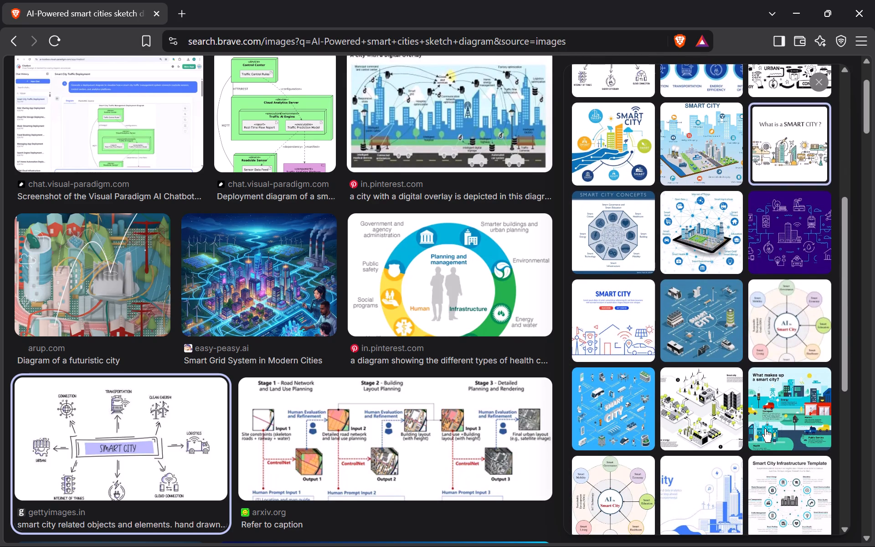
scroll(765, 428, "down", 2)
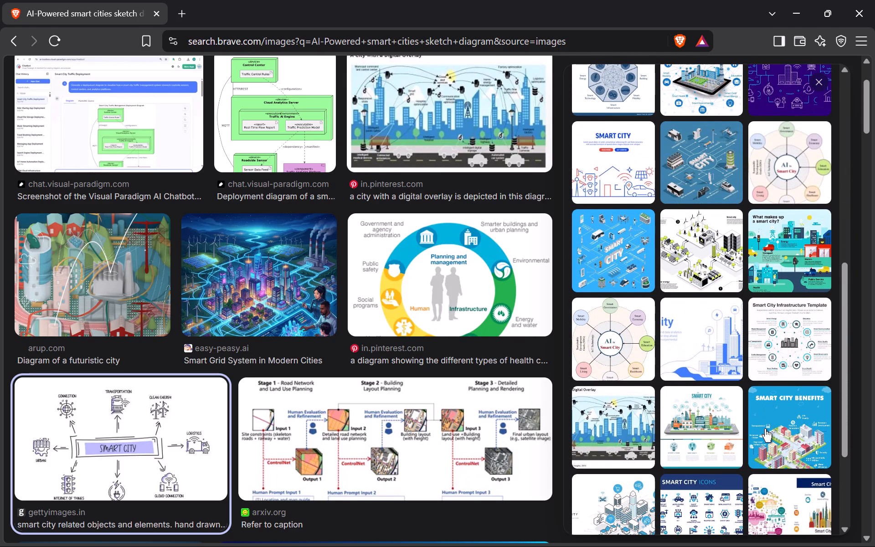
scroll(765, 428, "down", 2)
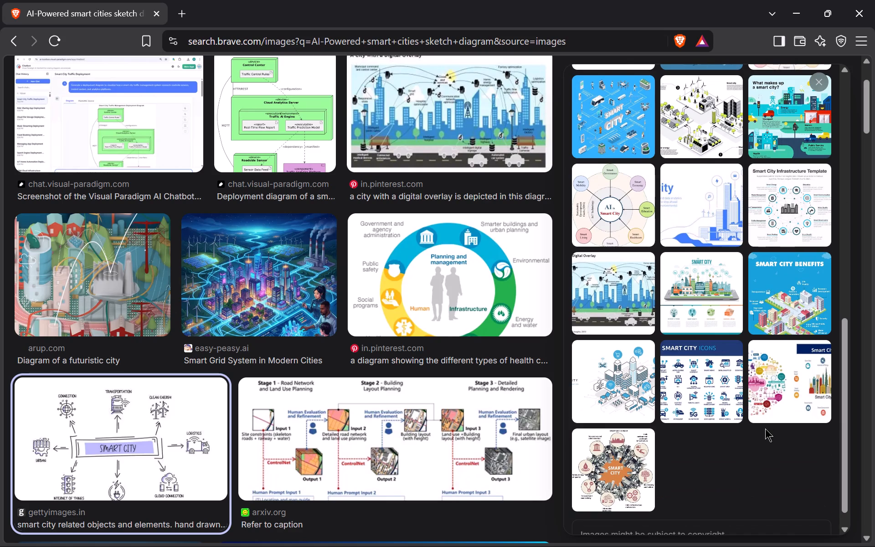
scroll(765, 428, "up", 9)
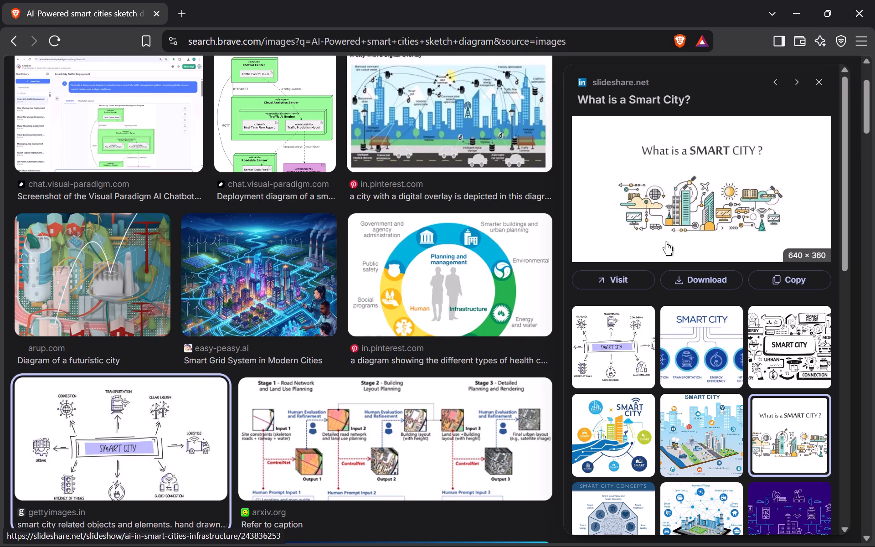
scroll(674, 400, "down", 3)
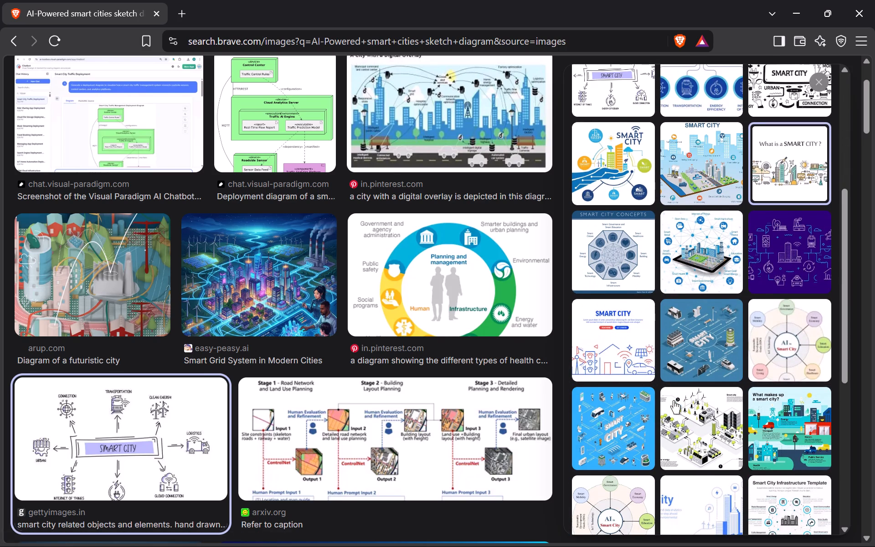
scroll(674, 400, "down", 2)
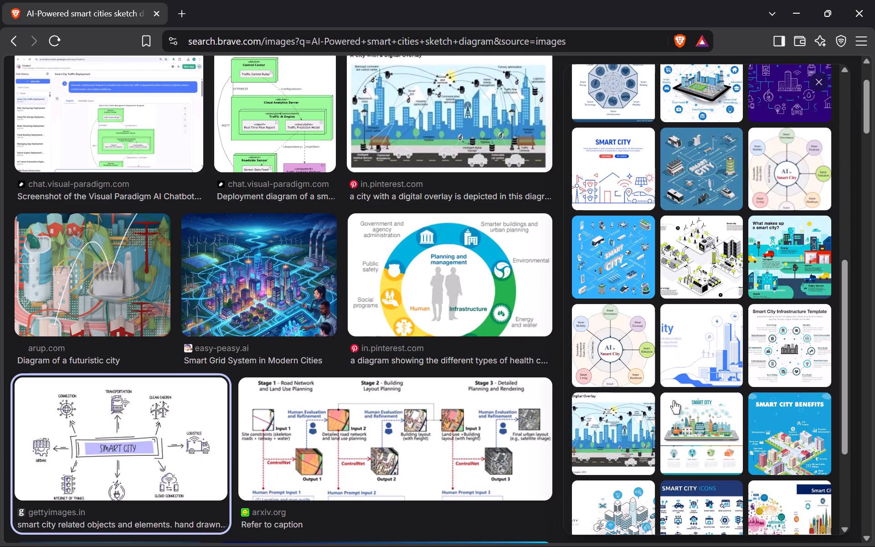
scroll(721, 438, "down", 2)
scroll(721, 438, "up", 9)
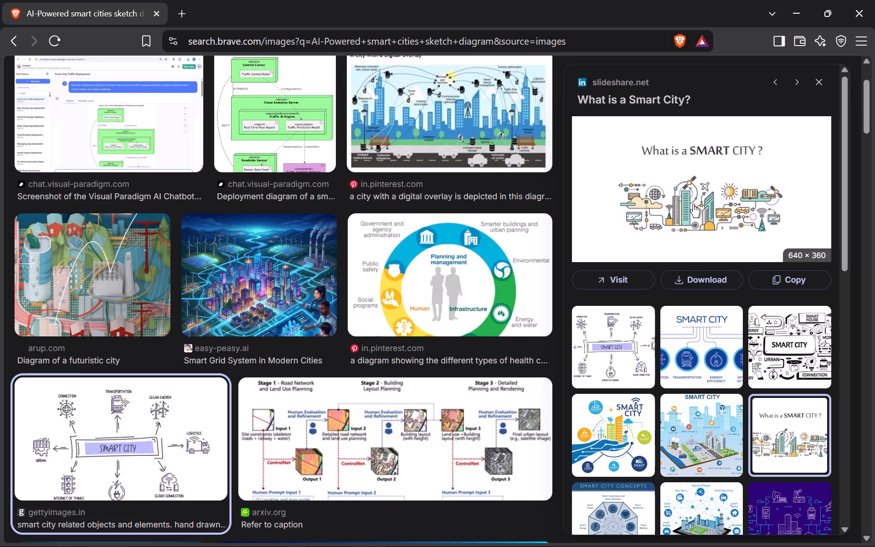
Open the "What is a Smart City?" image in its own tab, and save it from the search preview to Downloads as a WEBP file.
left_click(696, 275)
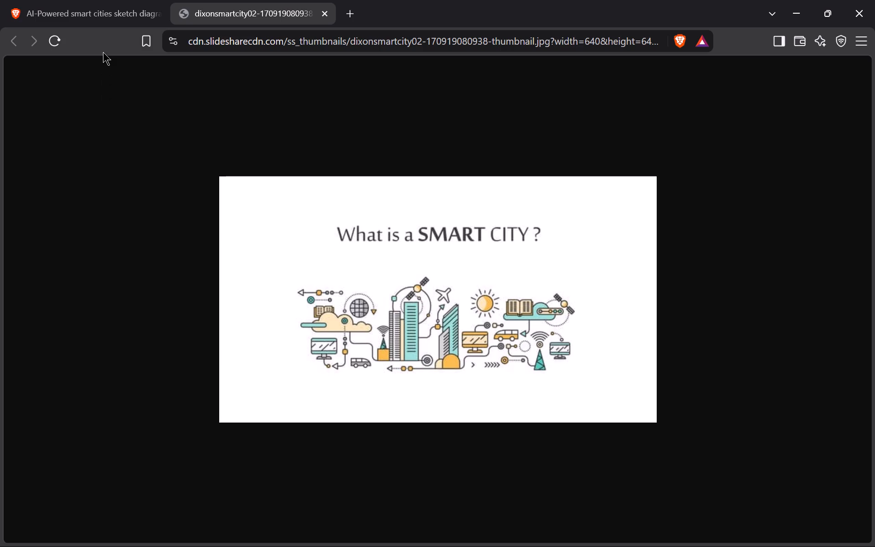
left_click(115, 11)
right_click(672, 215)
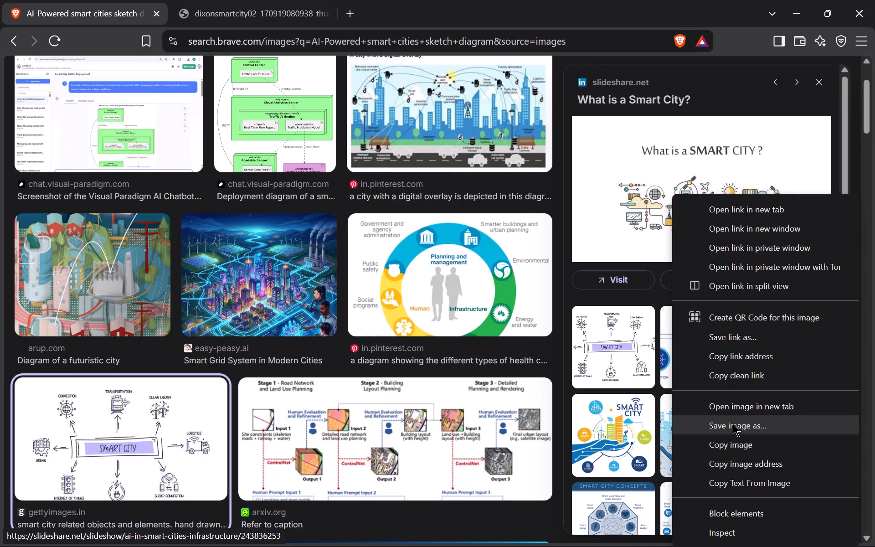
left_click(732, 423)
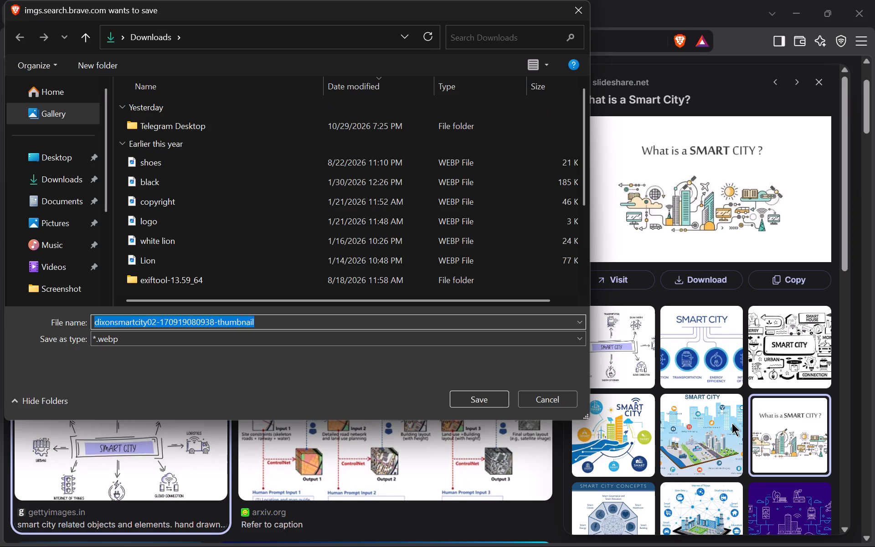
left_click(62, 180)
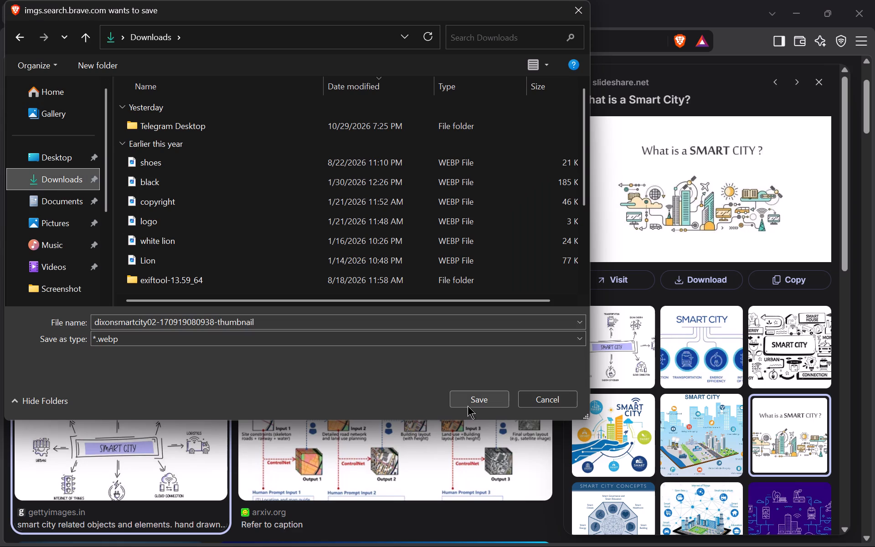
left_click(469, 403)
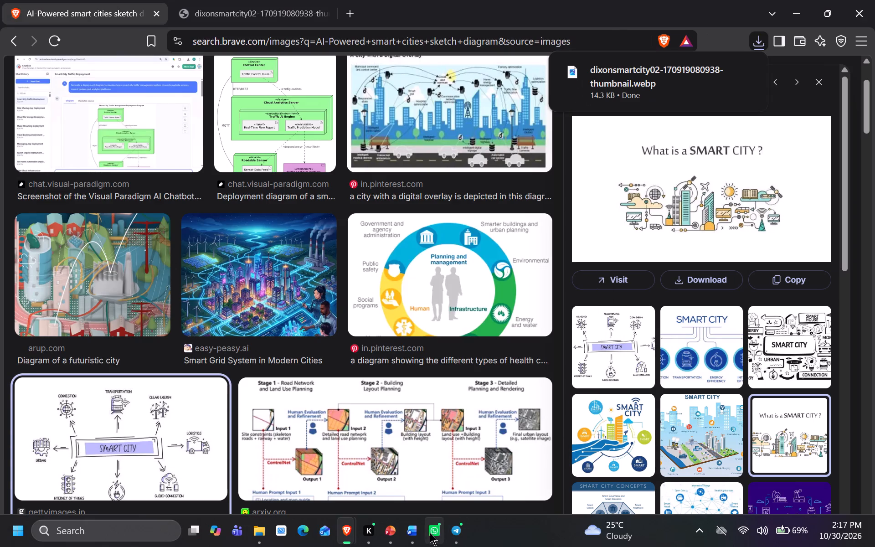
Switch to the research paper in Word and place the cursor on the blank line at the top of page 5's first column.
left_click(412, 528)
scroll(360, 337, "up", 1)
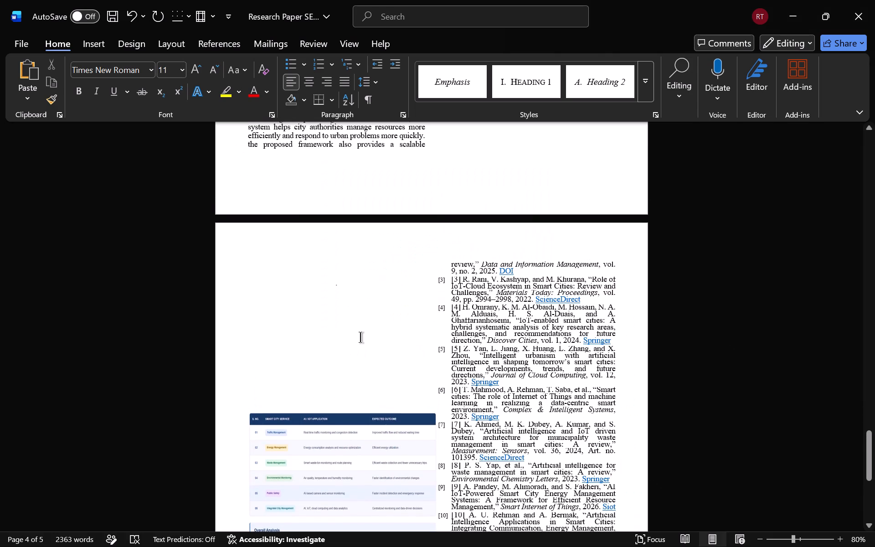
scroll(360, 337, "up", 1)
left_click(257, 280)
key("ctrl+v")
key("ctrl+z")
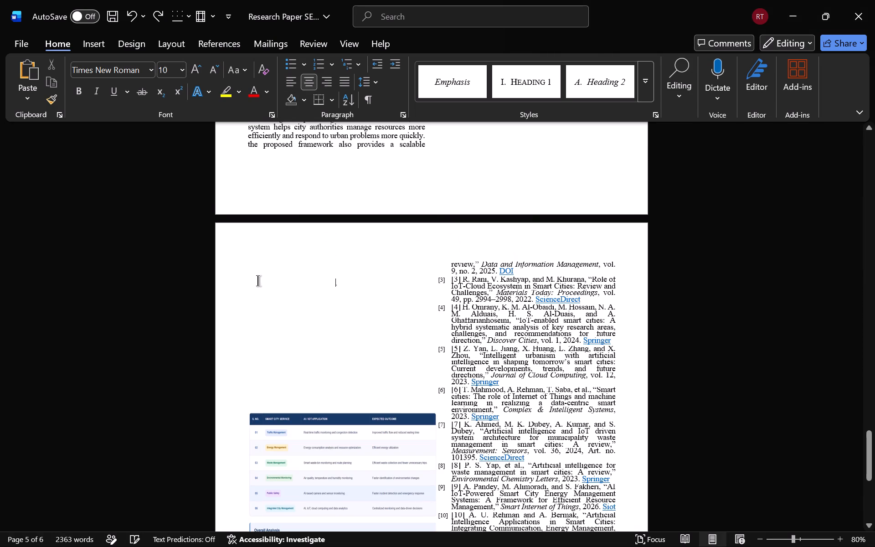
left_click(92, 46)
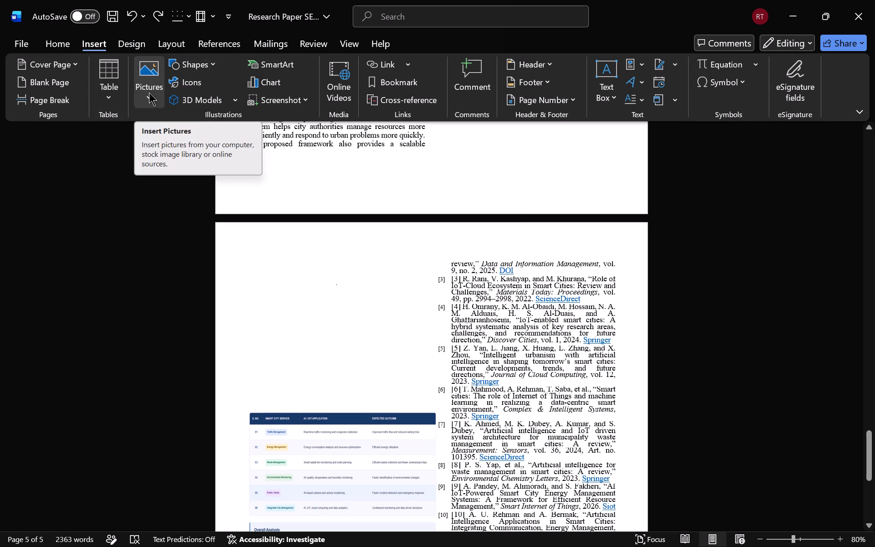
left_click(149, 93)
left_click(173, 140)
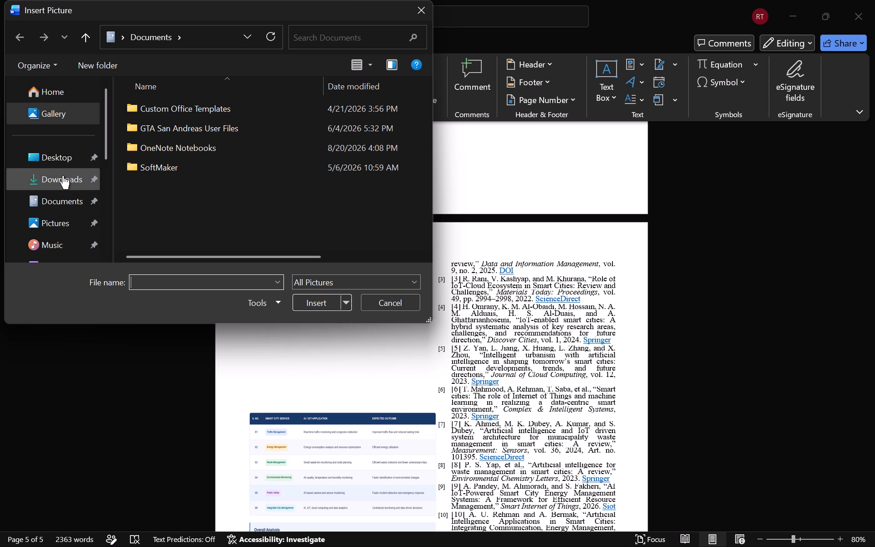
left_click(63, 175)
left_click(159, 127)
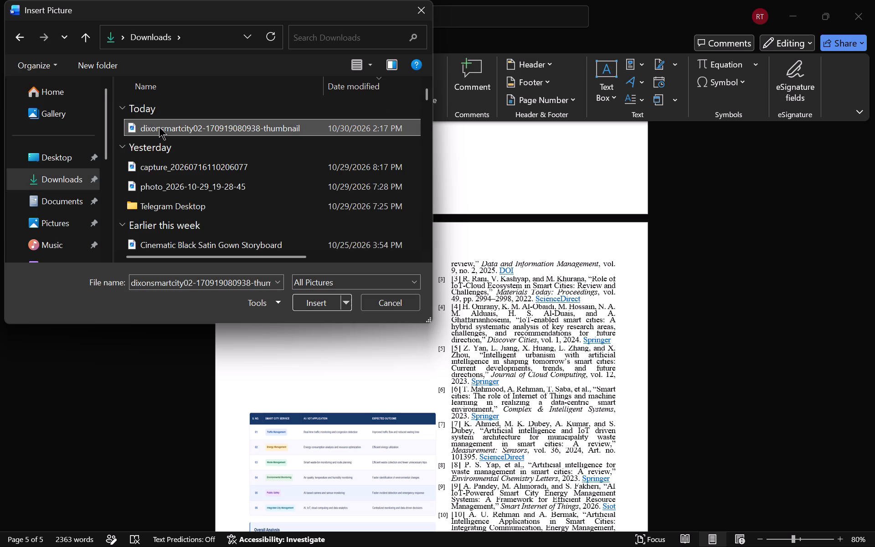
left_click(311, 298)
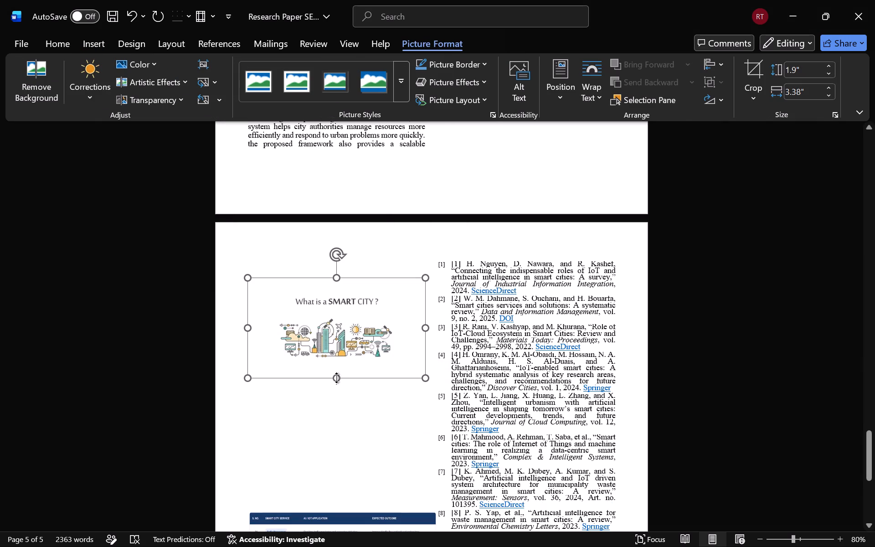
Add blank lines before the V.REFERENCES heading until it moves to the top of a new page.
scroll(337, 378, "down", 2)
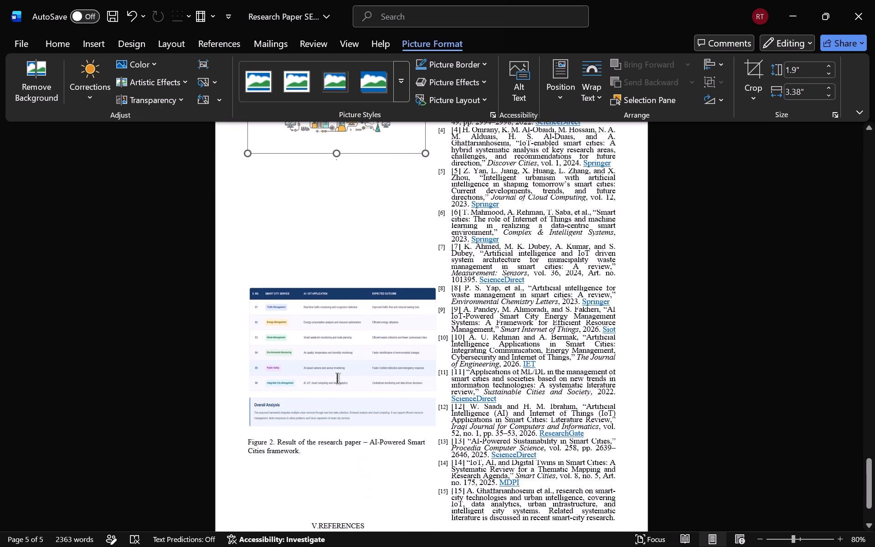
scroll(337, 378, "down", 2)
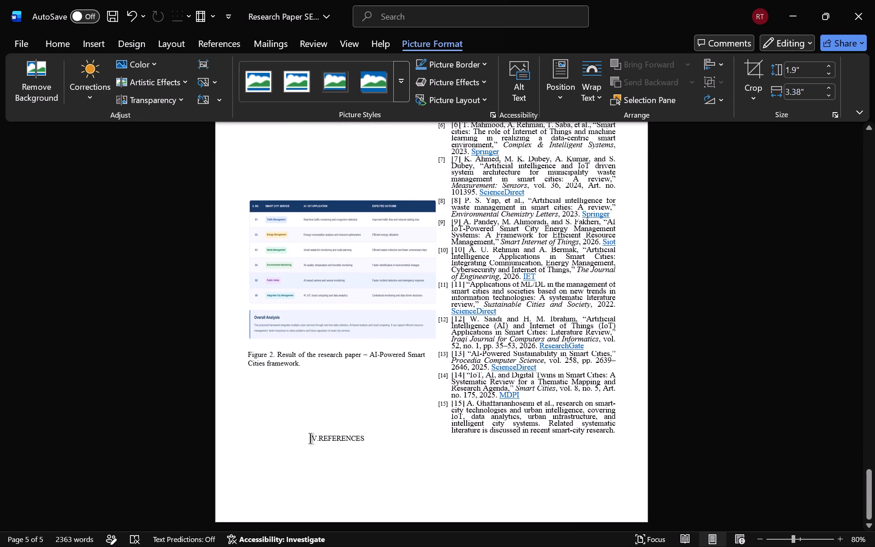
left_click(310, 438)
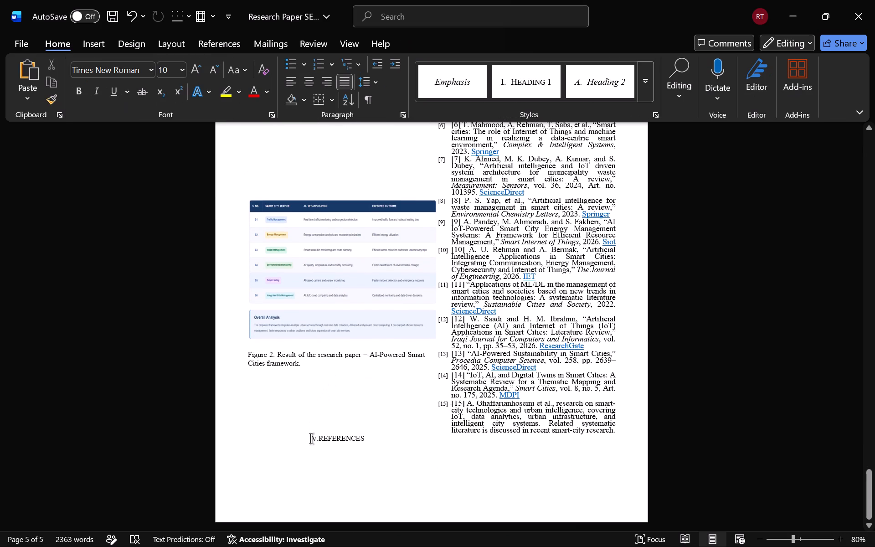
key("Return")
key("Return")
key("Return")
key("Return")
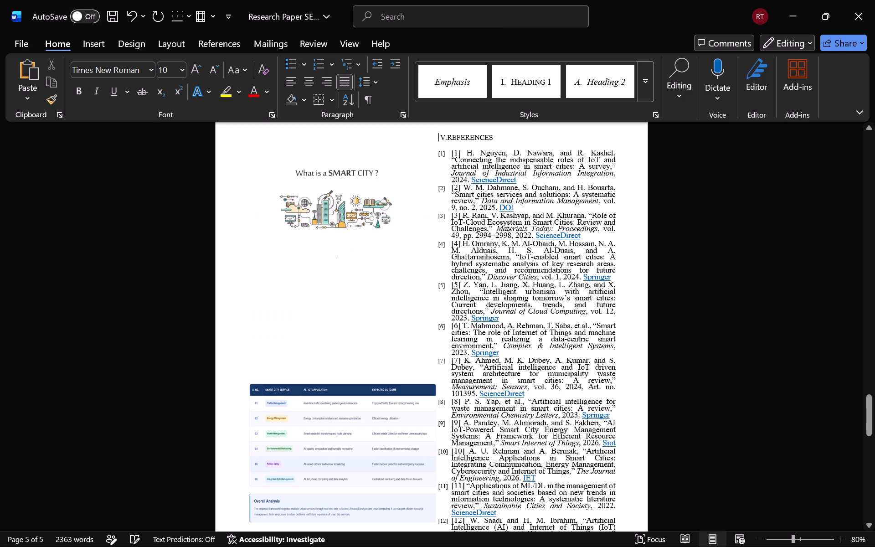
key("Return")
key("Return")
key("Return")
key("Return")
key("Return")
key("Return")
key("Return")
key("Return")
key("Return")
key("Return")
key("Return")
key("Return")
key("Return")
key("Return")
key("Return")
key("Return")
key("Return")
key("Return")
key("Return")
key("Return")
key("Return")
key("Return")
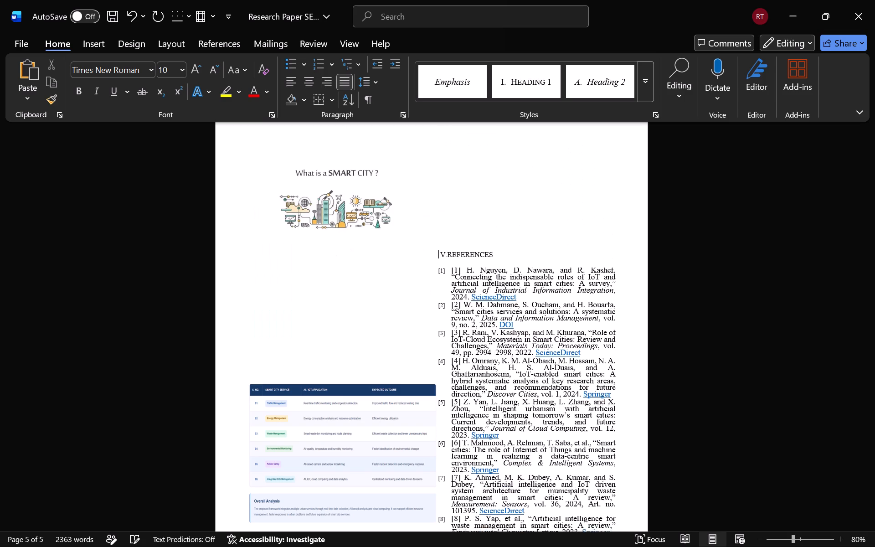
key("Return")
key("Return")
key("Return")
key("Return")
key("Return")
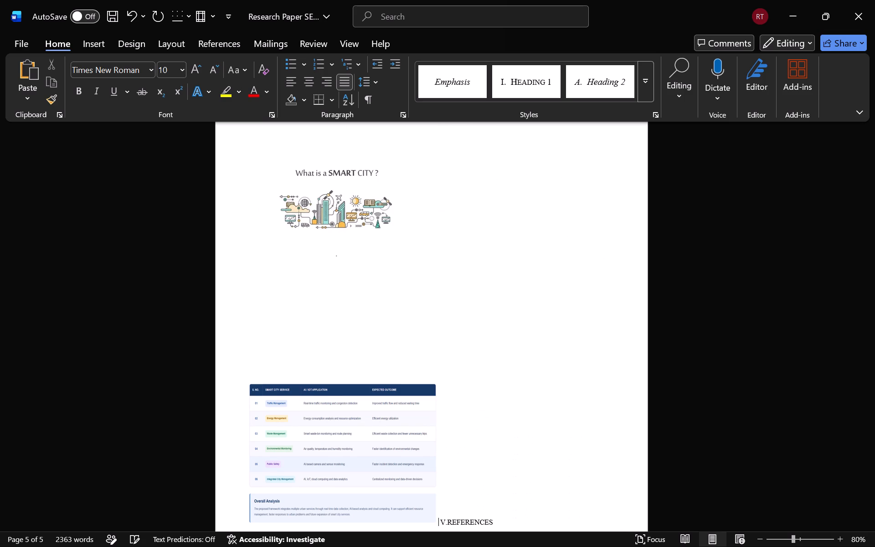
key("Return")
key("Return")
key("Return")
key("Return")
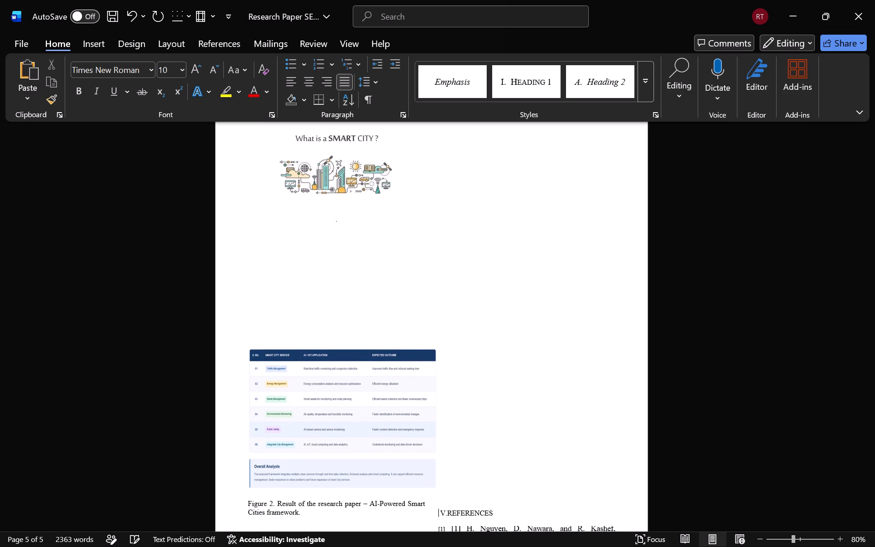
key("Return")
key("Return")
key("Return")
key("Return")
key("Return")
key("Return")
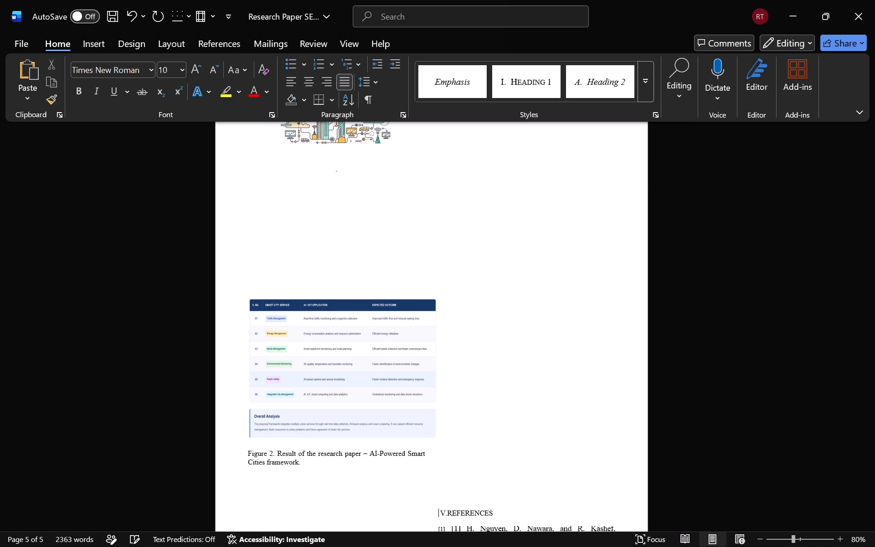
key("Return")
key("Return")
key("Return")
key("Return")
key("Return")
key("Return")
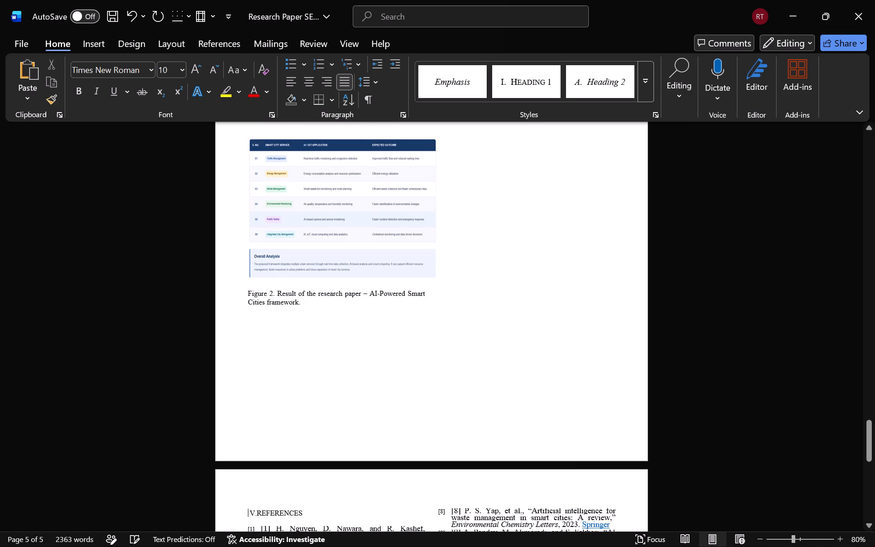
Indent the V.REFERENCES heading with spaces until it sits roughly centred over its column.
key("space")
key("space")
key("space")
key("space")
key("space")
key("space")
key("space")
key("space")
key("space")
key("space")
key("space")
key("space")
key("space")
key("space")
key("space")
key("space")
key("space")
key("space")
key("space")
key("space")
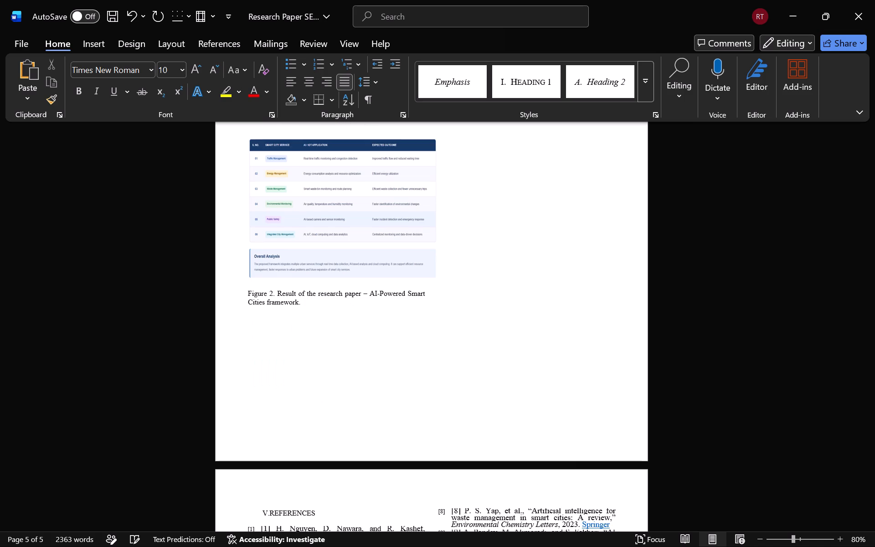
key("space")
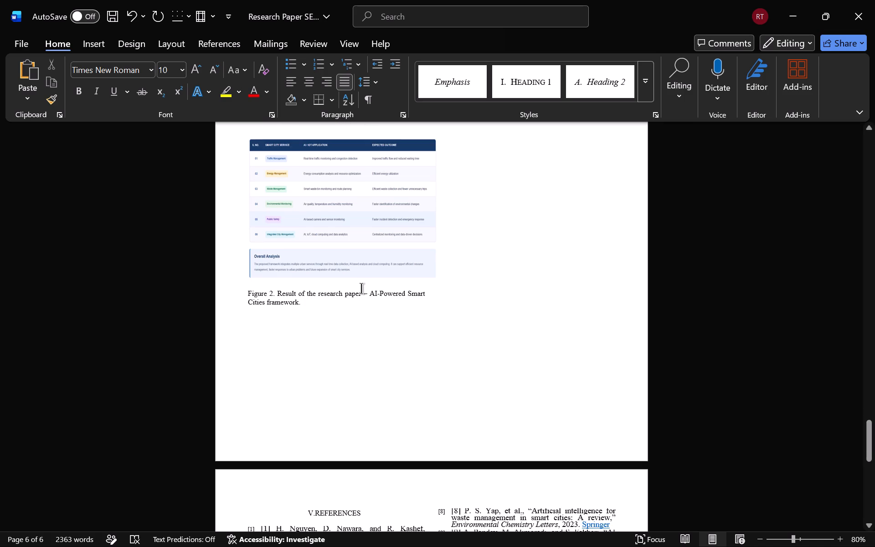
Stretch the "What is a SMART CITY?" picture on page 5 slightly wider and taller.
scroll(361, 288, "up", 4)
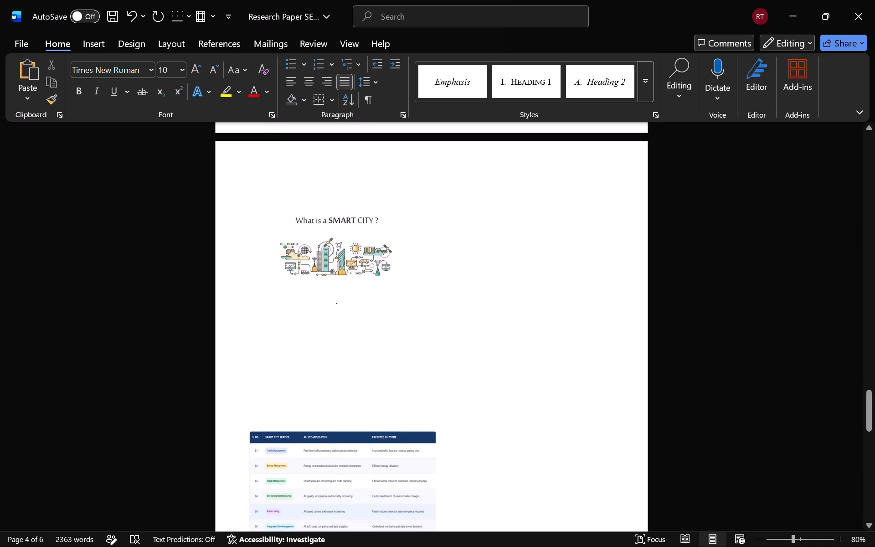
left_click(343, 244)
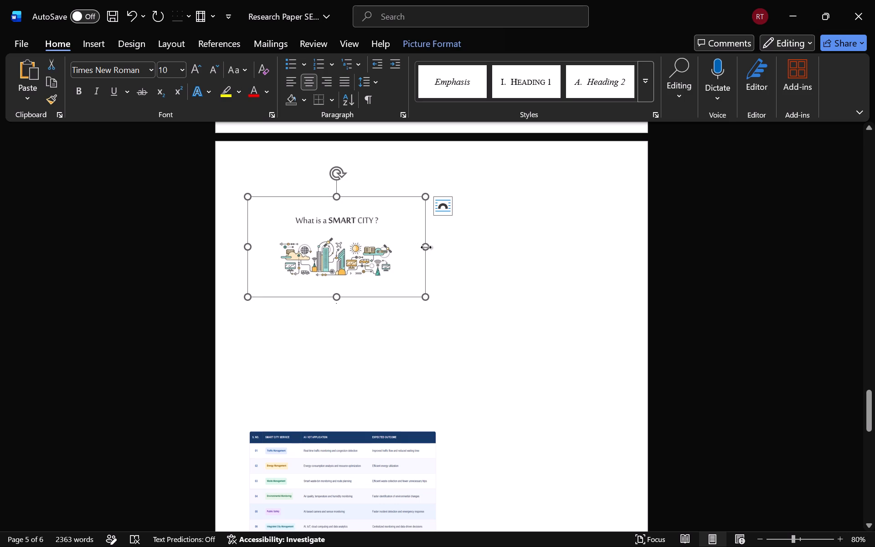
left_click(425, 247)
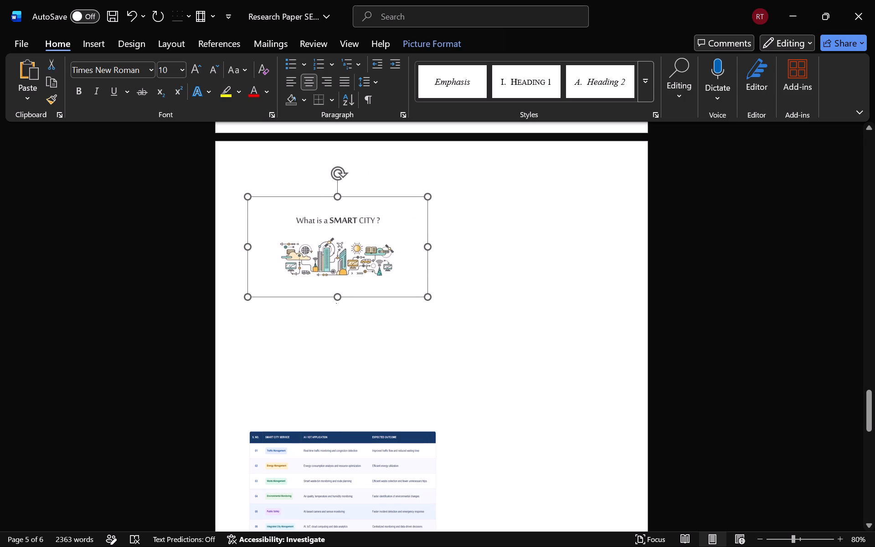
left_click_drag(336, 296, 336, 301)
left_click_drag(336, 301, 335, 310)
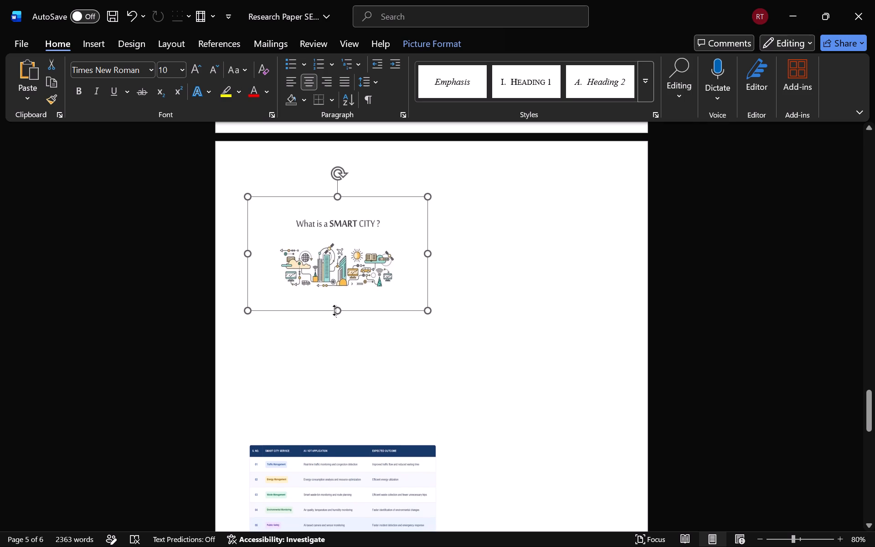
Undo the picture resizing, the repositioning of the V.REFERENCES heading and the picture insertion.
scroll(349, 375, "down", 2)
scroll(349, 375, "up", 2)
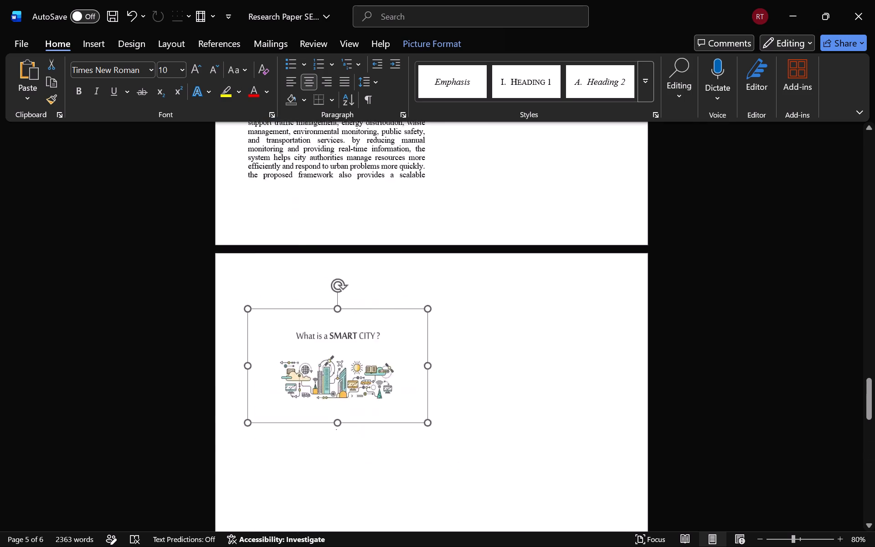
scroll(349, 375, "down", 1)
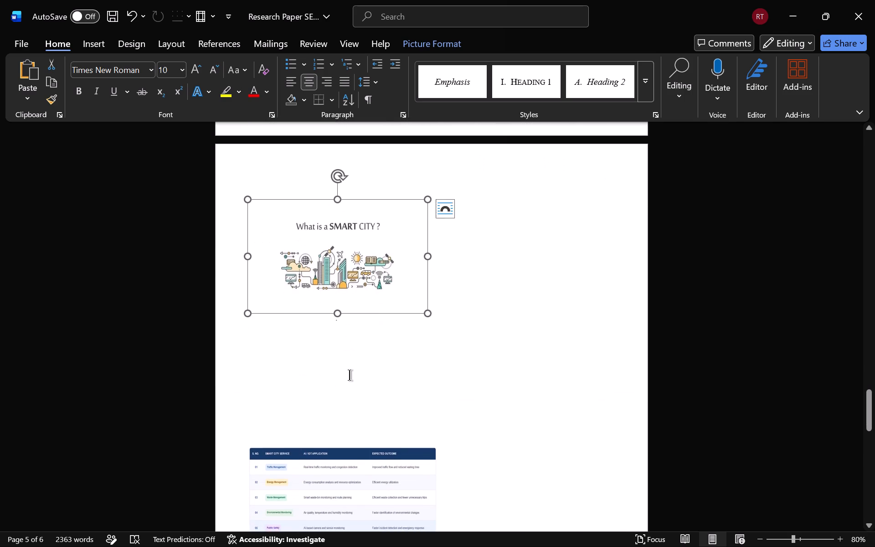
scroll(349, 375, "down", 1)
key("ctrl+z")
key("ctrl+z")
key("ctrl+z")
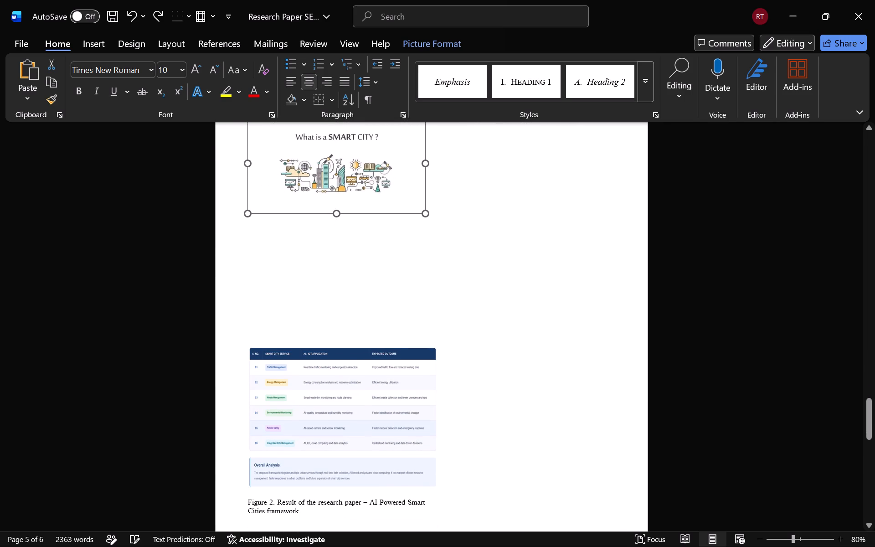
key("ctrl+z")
scroll(349, 375, "up", 1)
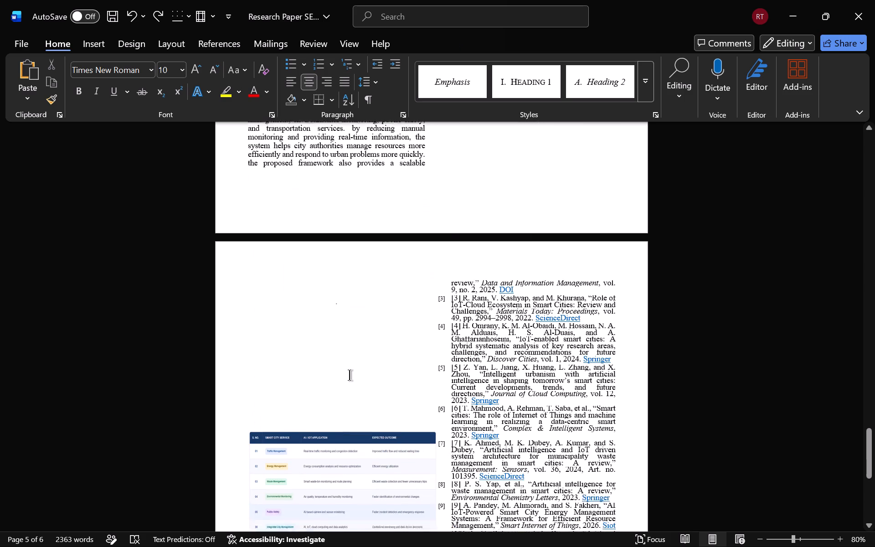
scroll(349, 375, "up", 1)
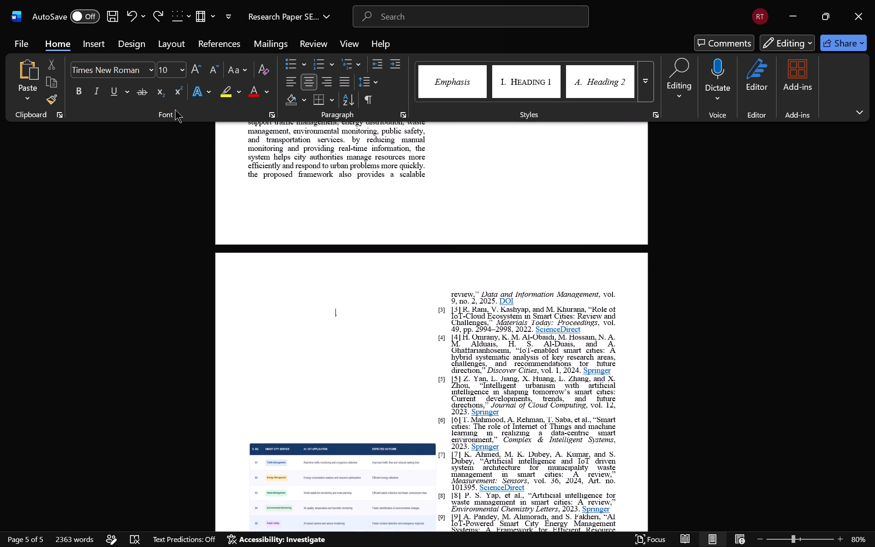
left_click(94, 43)
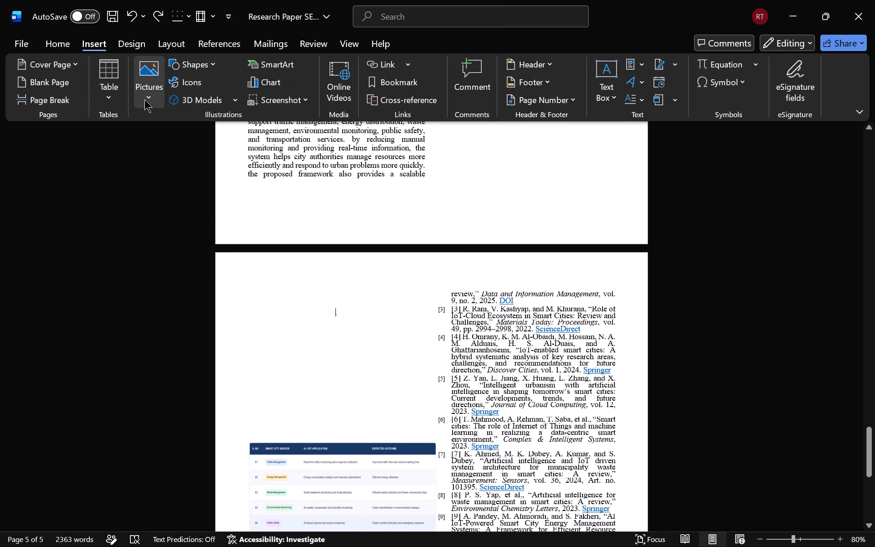
left_click(149, 95)
left_click(163, 142)
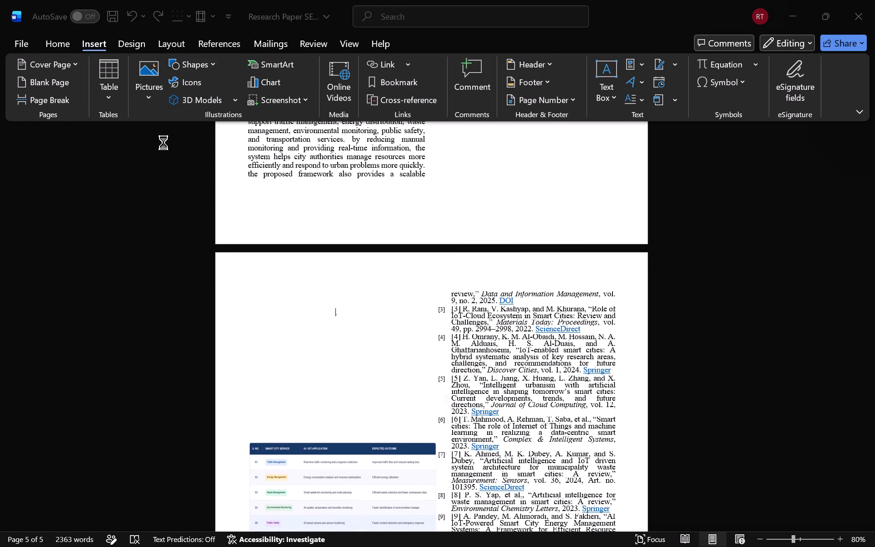
left_click(160, 126)
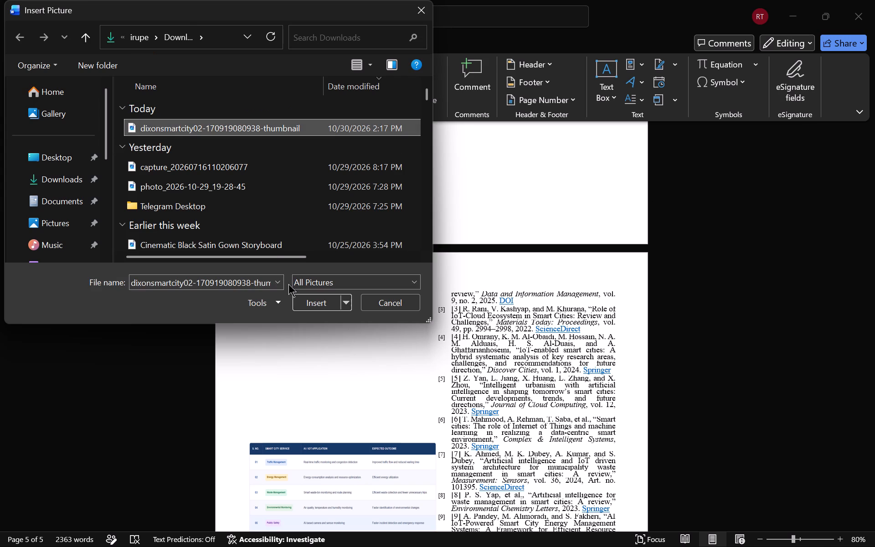
left_click(305, 304)
scroll(327, 394, "down", 1)
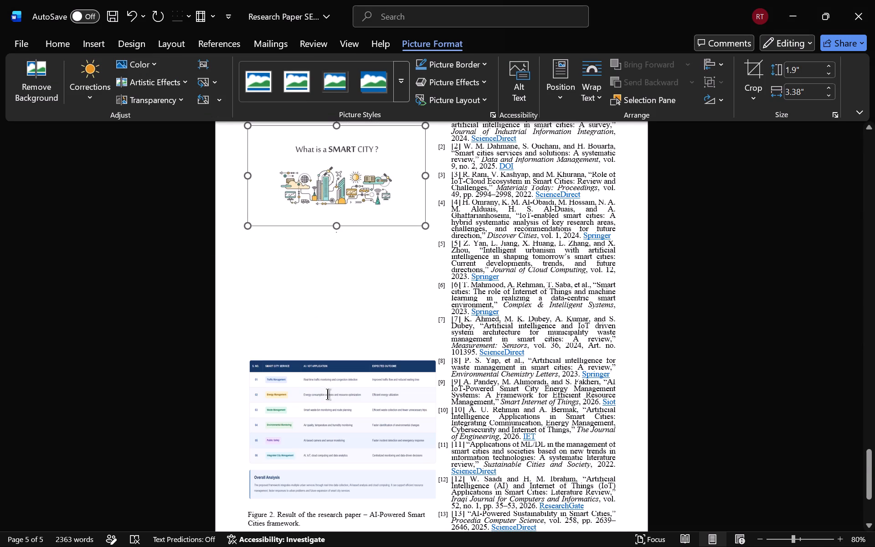
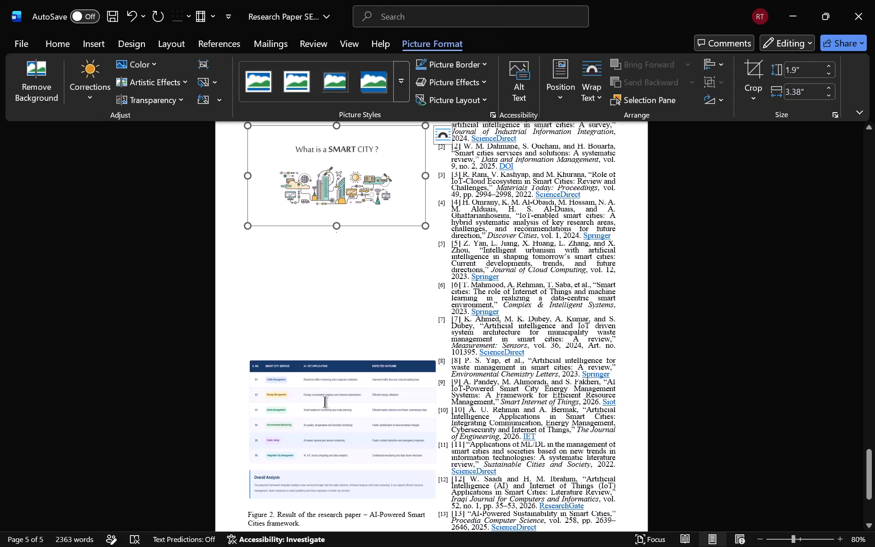
Move the smart city services table picture up, just beneath the "What is a SMART CITY?" picture on page 5.
left_click(323, 403)
left_click(284, 378)
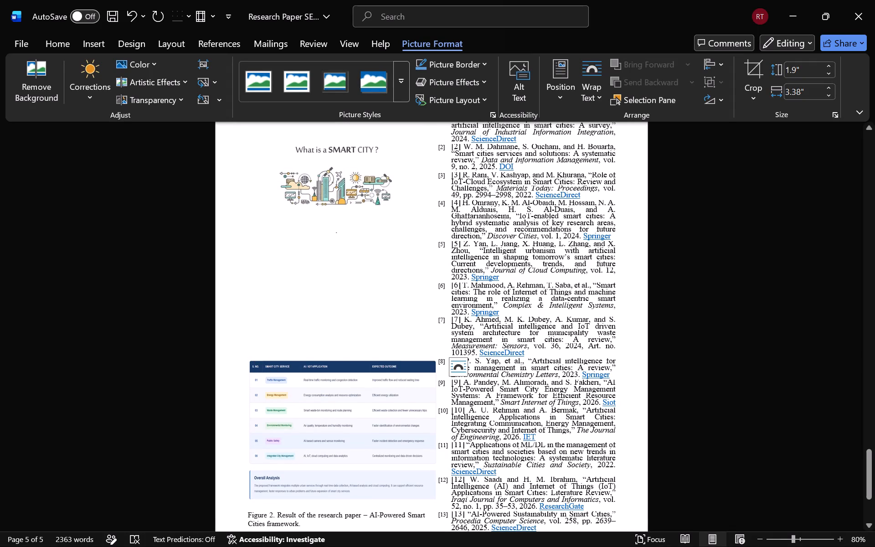
left_click_drag(284, 378, 278, 273)
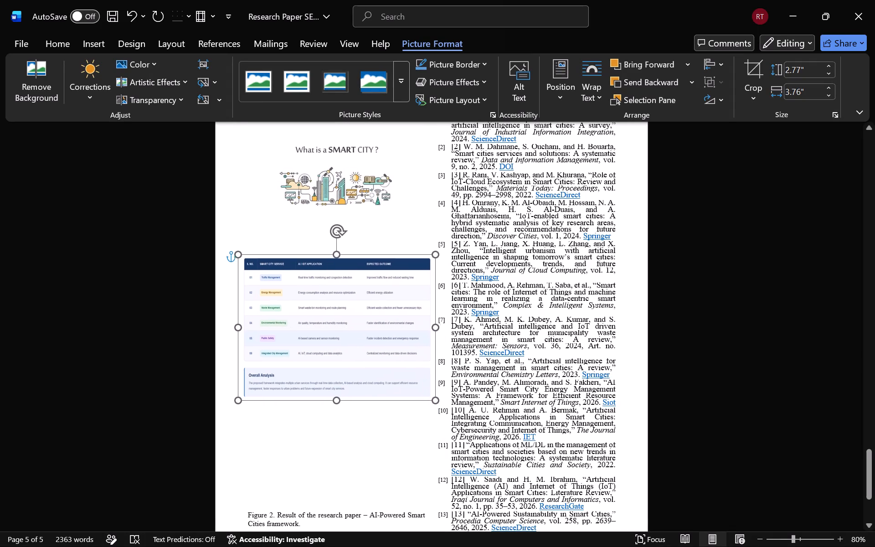
left_click_drag(278, 273, 279, 273)
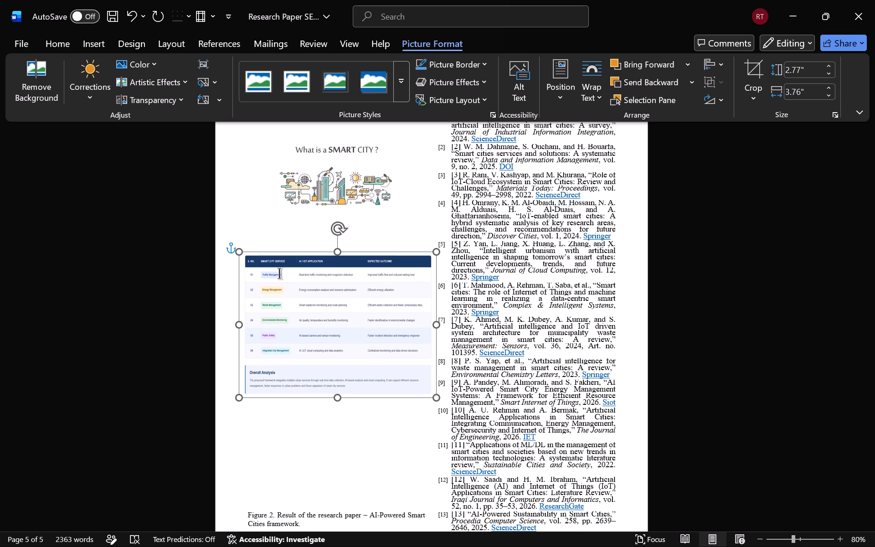
Remove some blank lines above the Figure 2 caption to pull it up, undoing the deletions that shift the caption's indent.
left_click(247, 514)
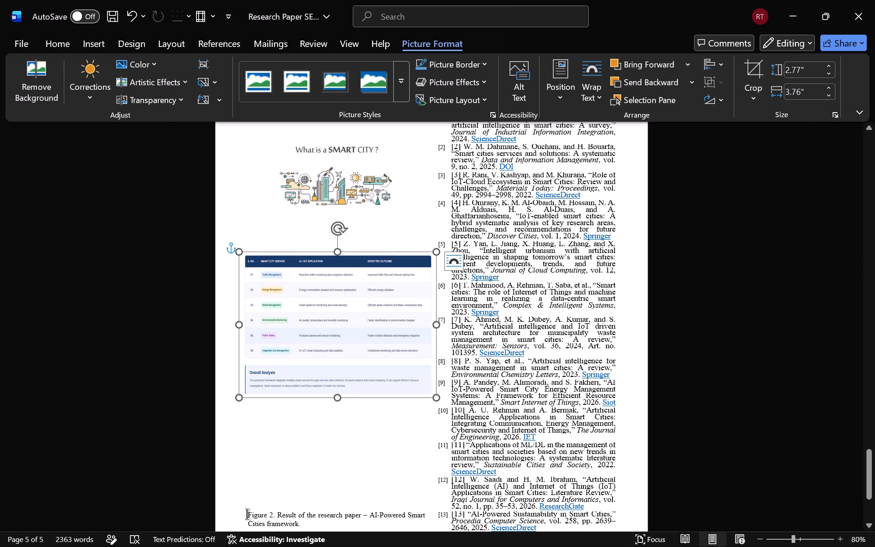
key("BackSpace")
key("BackSpace")
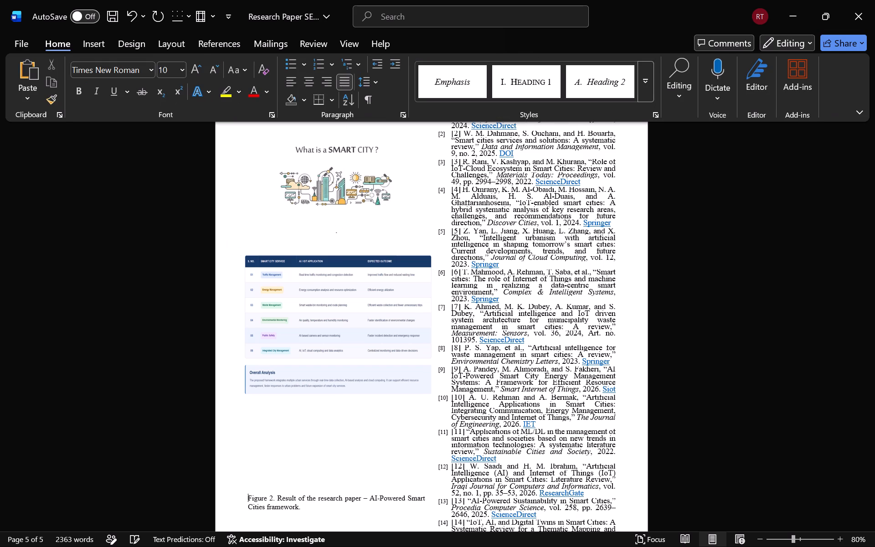
key("BackSpace")
key("BackSpace")
key("BackSpace")
key("BackSpace")
key("BackSpace")
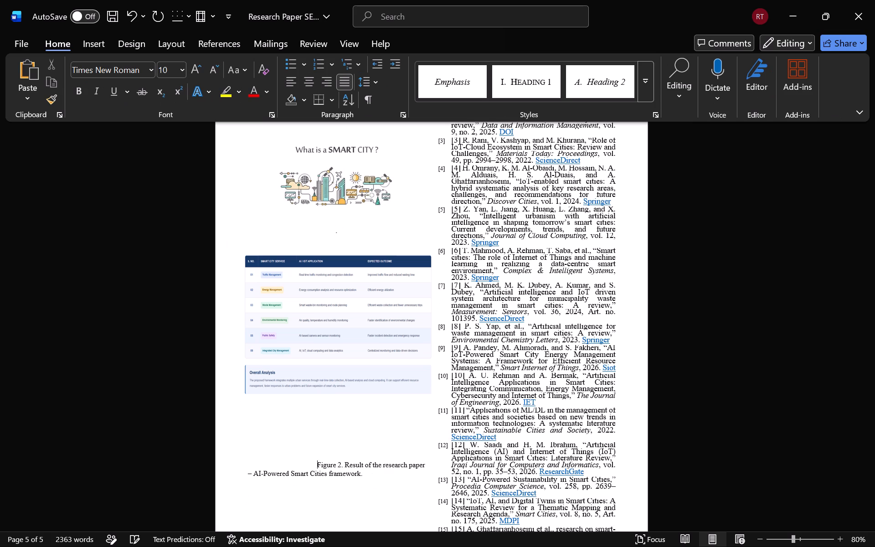
key("BackSpace")
key("BackSpace")
key("ctrl+z")
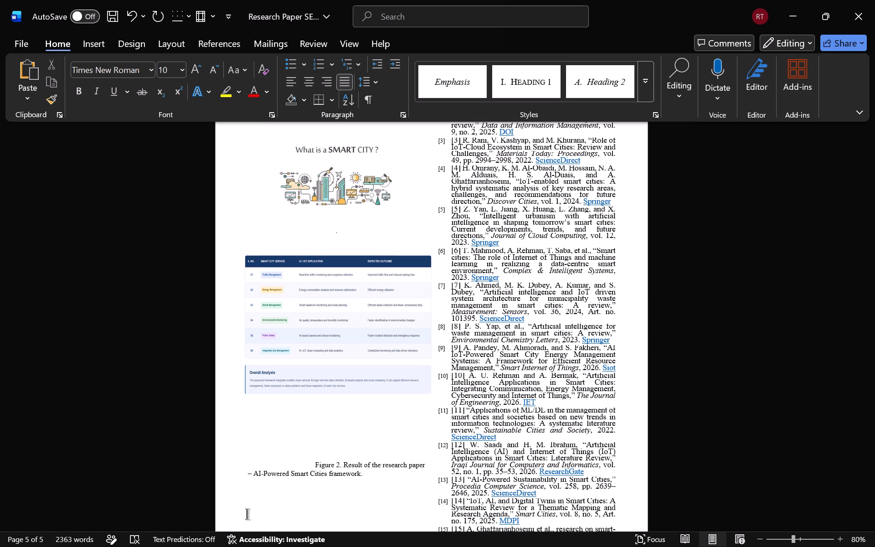
key("ctrl+z")
key("ctrl+z")
key("ctrl+z")
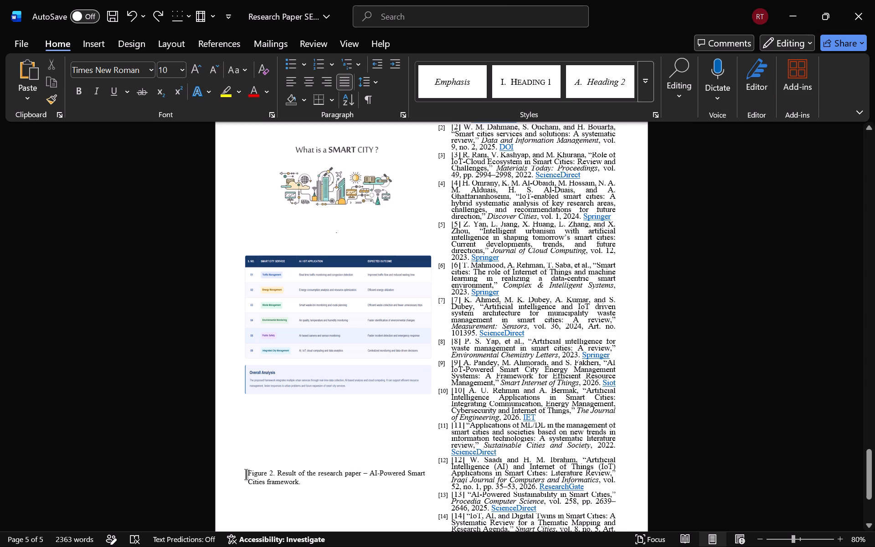
Copy the caption "Figure 2. Result of the research paper – AI-Powered Smart Cities framework." onto the blank line directly below the table picture.
left_click_drag(246, 474, 315, 484)
key("ctrl+c")
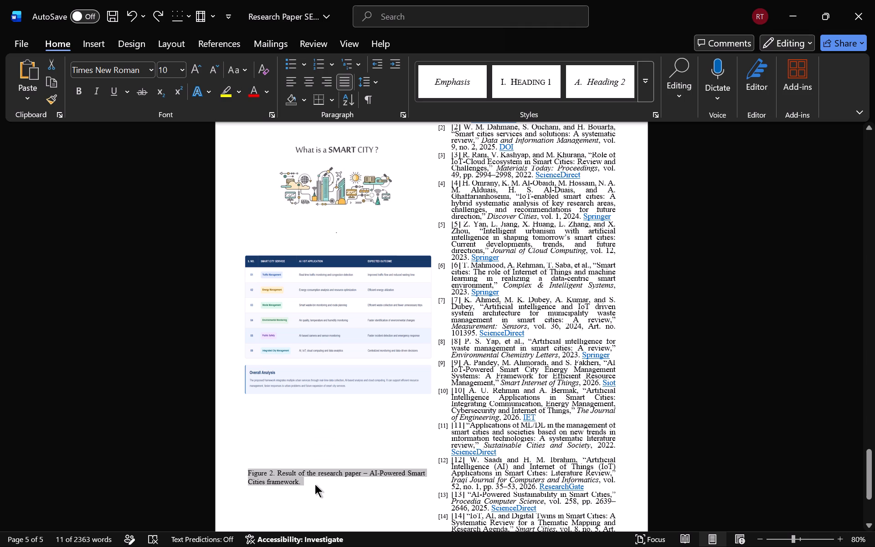
left_click(248, 409)
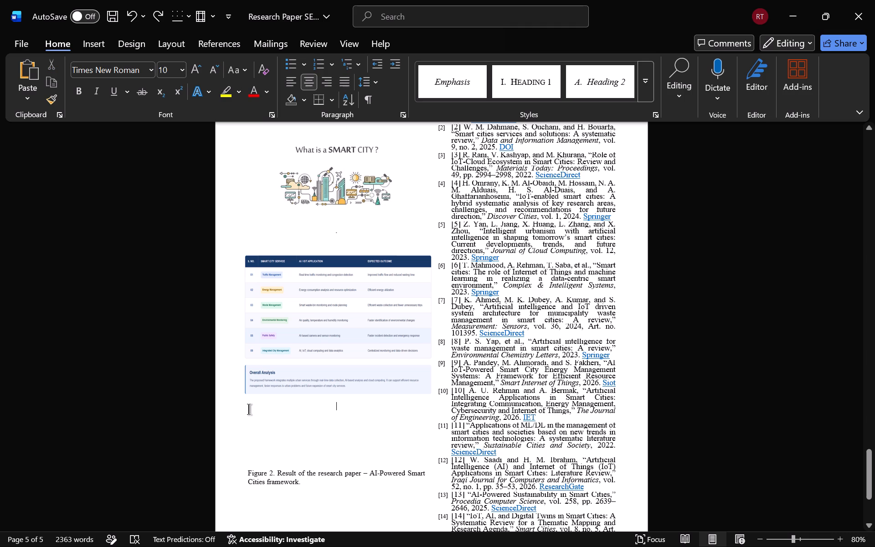
key("ctrl+v")
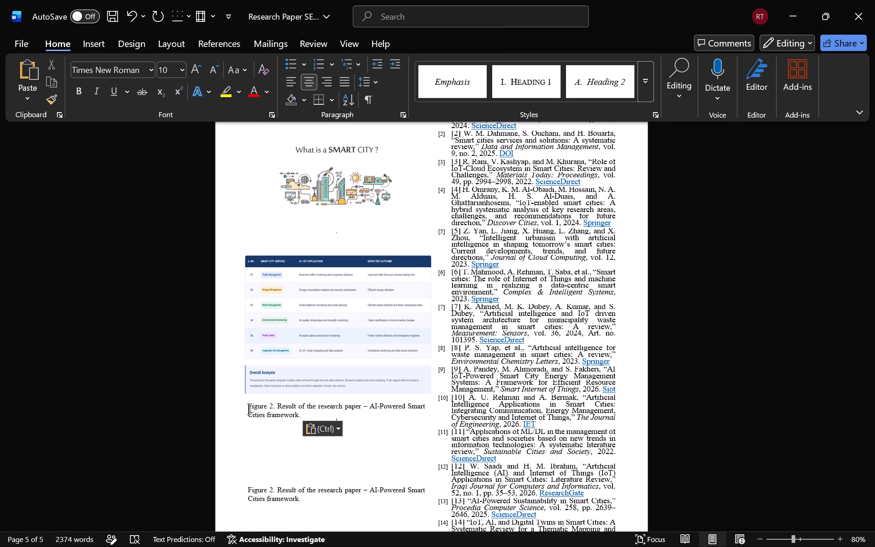
Delete the original, lower copy of the Figure 2 caption above the V.REFERENCES heading.
left_click(246, 489)
left_click(302, 499)
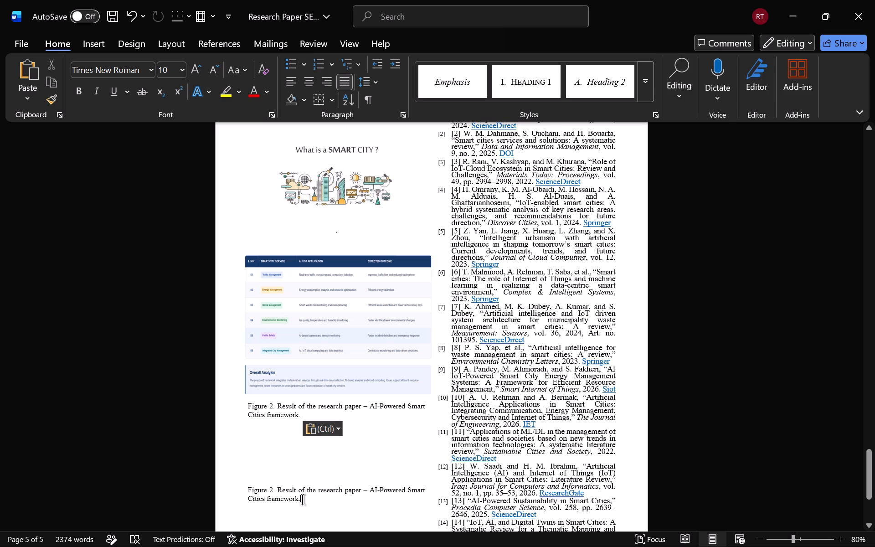
key("BackSpace")
key("BackSpace")
key("BackSpace")
key("BackSpace")
key("BackSpace")
key("BackSpace")
key("BackSpace")
key("BackSpace")
key("BackSpace")
key("BackSpace")
key("BackSpace")
key("BackSpace")
key("BackSpace")
key("BackSpace")
key("BackSpace")
key("BackSpace")
key("BackSpace")
key("BackSpace")
key("BackSpace")
key("BackSpace")
key("BackSpace")
key("BackSpace")
key("BackSpace")
key("BackSpace")
key("BackSpace")
key("BackSpace")
key("BackSpace")
key("BackSpace")
key("BackSpace")
key("BackSpace")
key("BackSpace")
key("BackSpace")
key("BackSpace")
key("BackSpace")
key("BackSpace")
key("BackSpace")
key("BackSpace")
key("BackSpace")
key("BackSpace")
key("BackSpace")
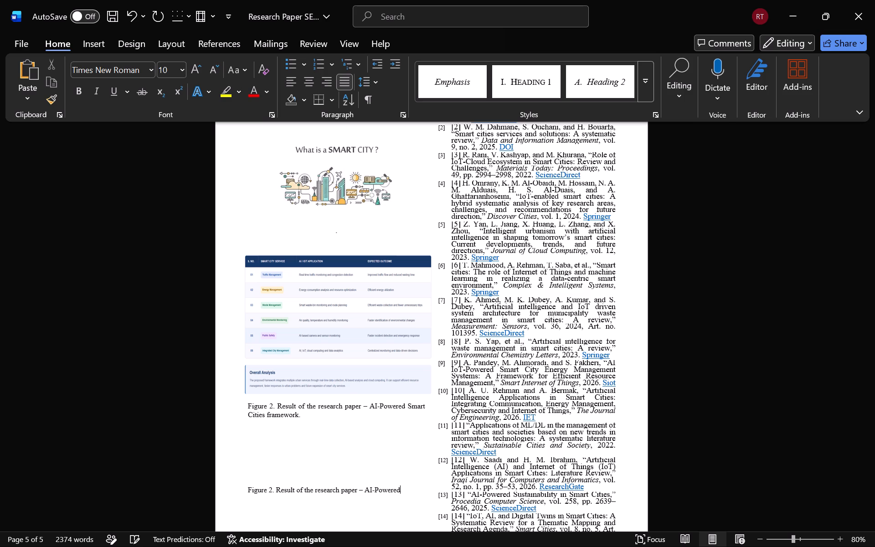
key("BackSpace")
key("BackSpace")
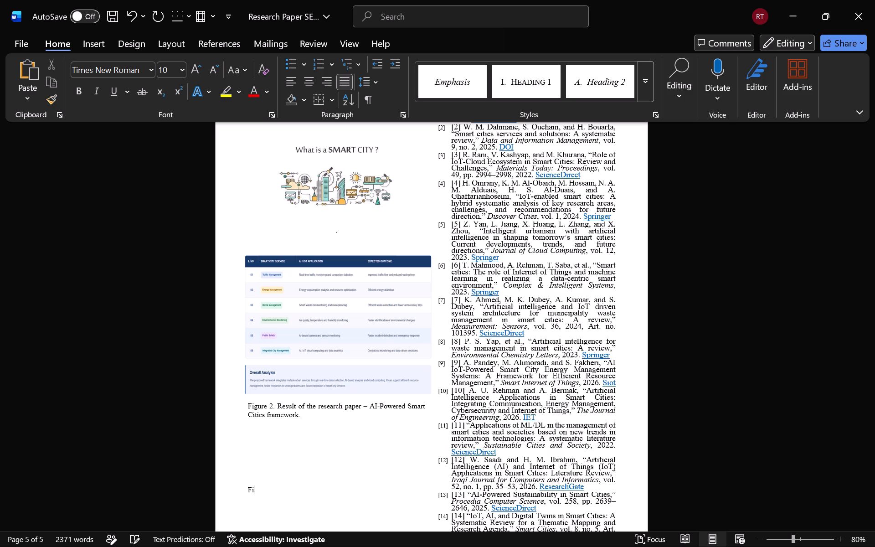
key("BackSpace")
key("BackSpace")
scroll(363, 464, "down", 2)
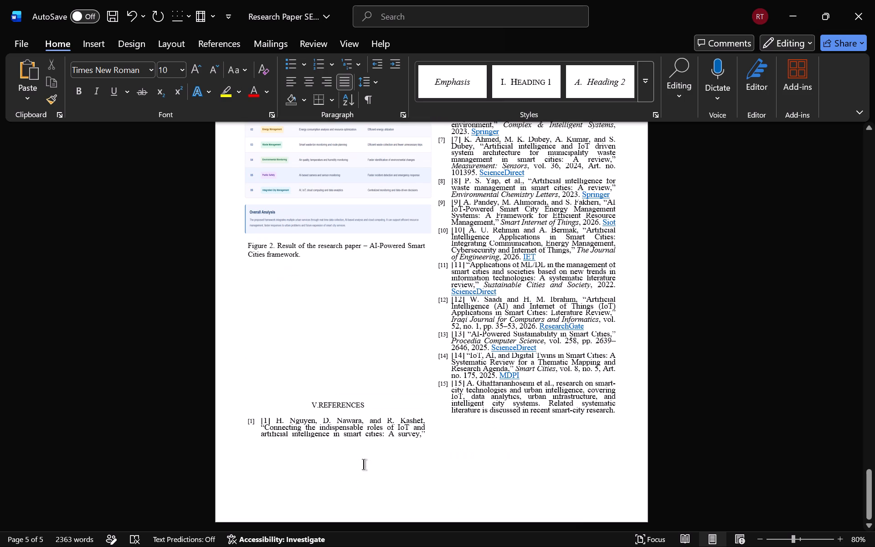
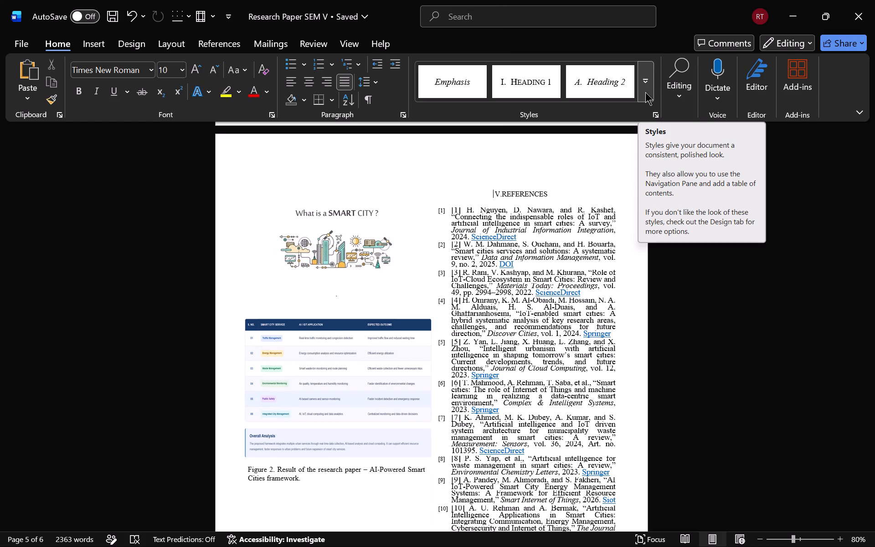
Review the layout of the Result & Analysis text, the pictures and the references across pages 4 to 6.
scroll(393, 278, "down", 3)
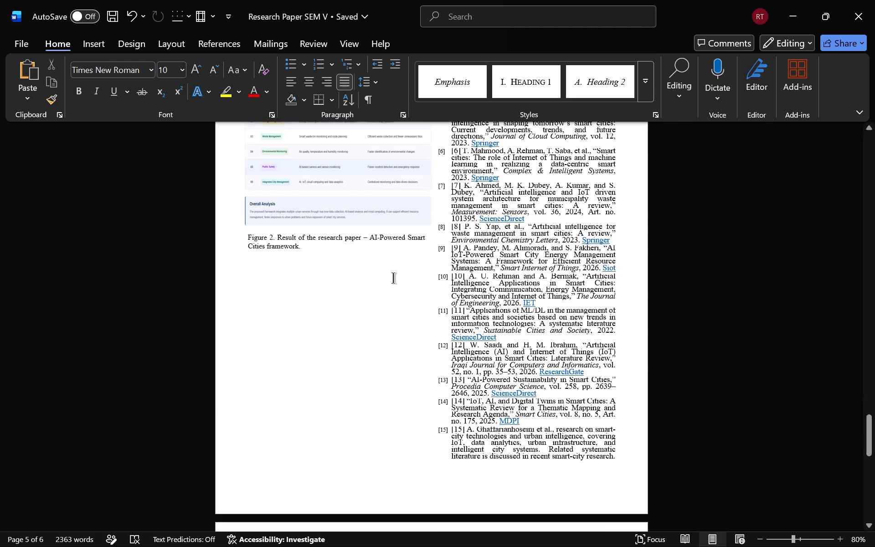
scroll(393, 278, "up", 4)
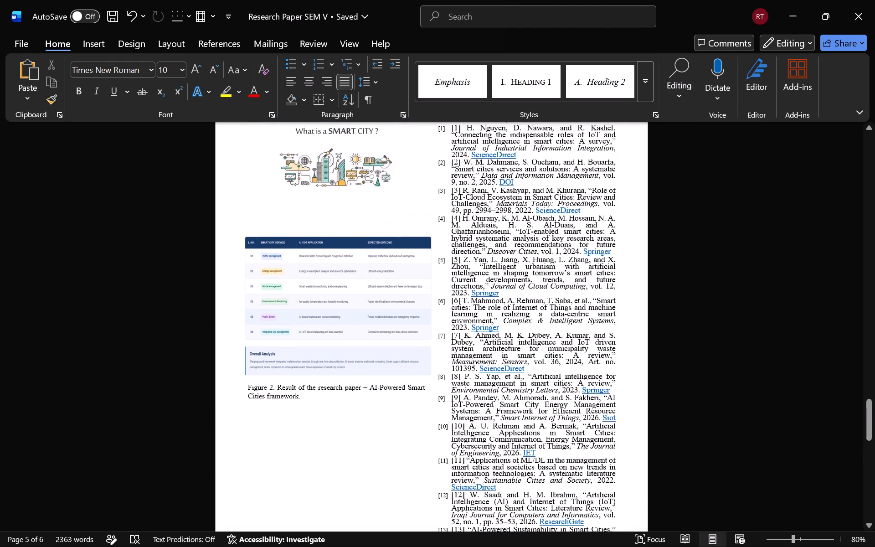
scroll(393, 278, "up", 5)
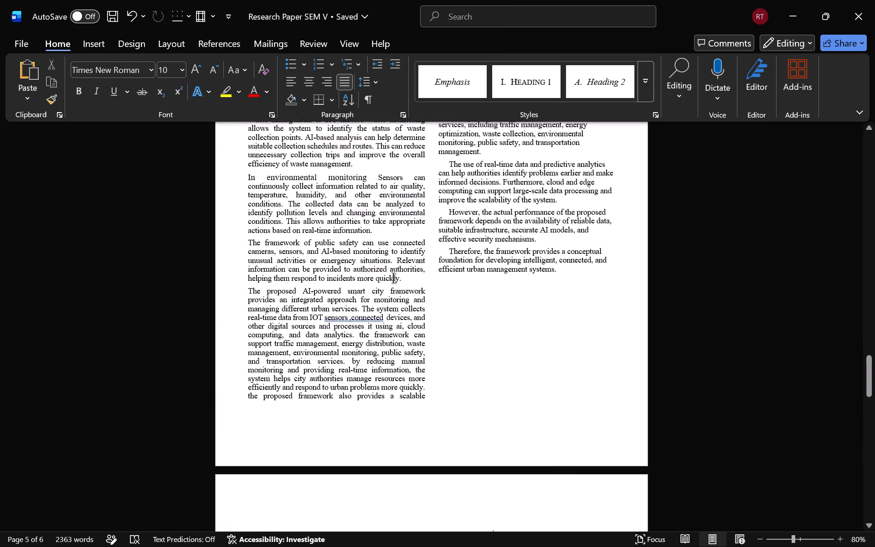
scroll(393, 278, "up", 5)
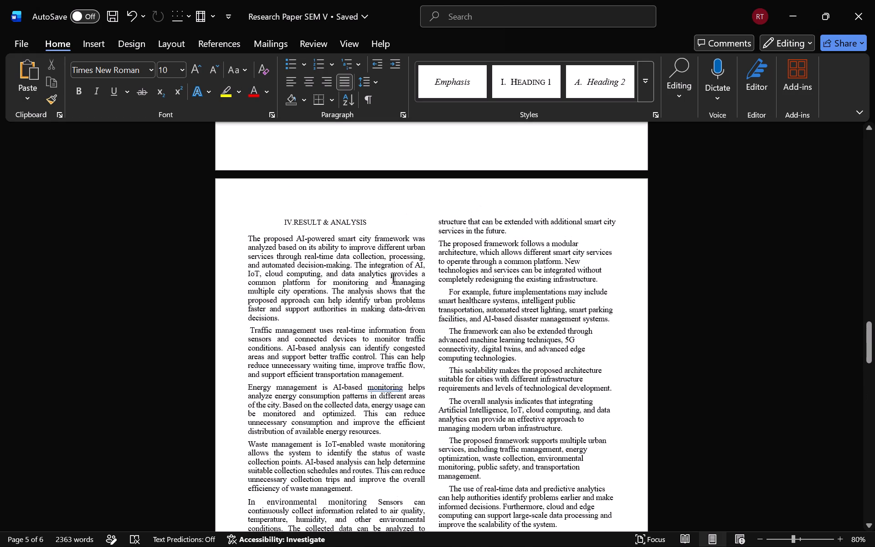
scroll(393, 278, "down", 2)
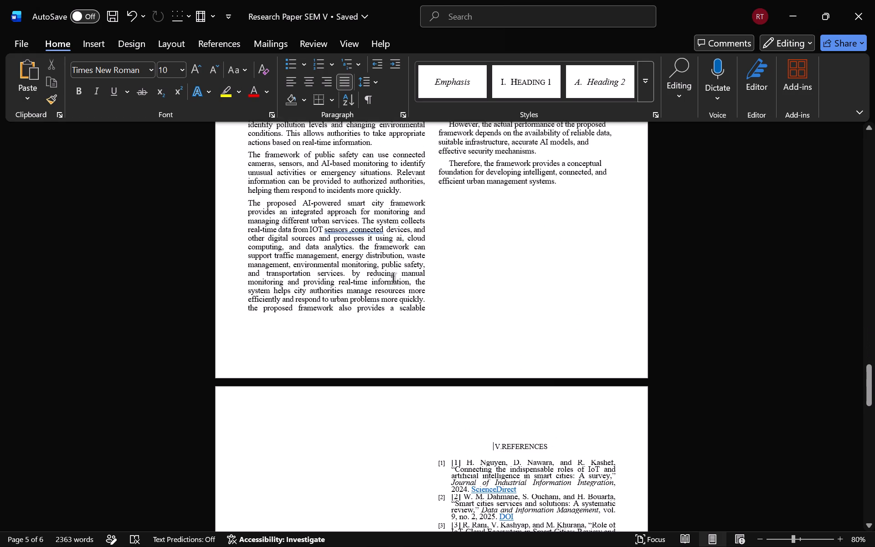
scroll(393, 278, "down", 3)
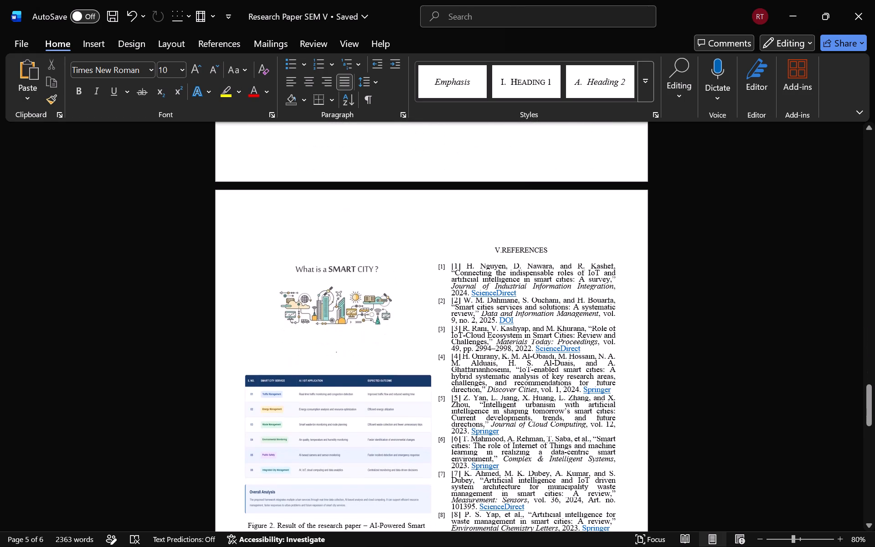
scroll(393, 278, "down", 6)
scroll(393, 278, "up", 1)
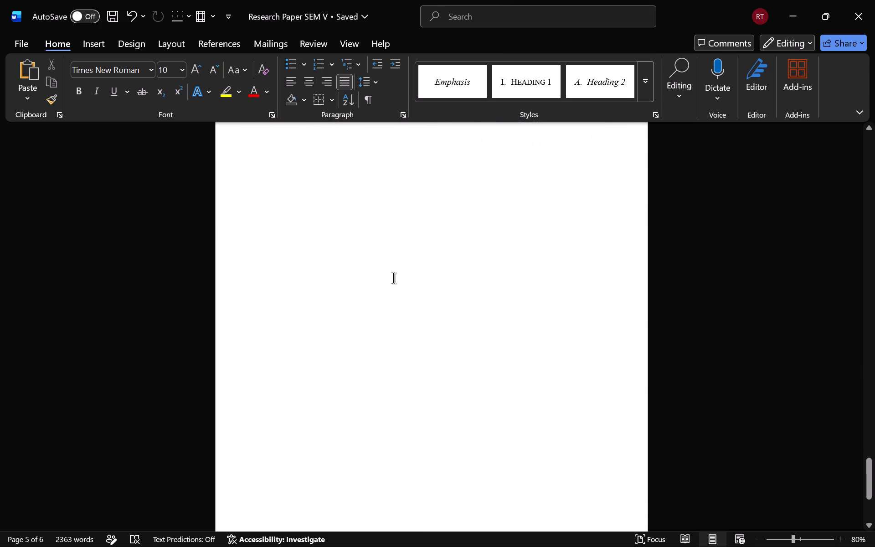
scroll(393, 278, "up", 1)
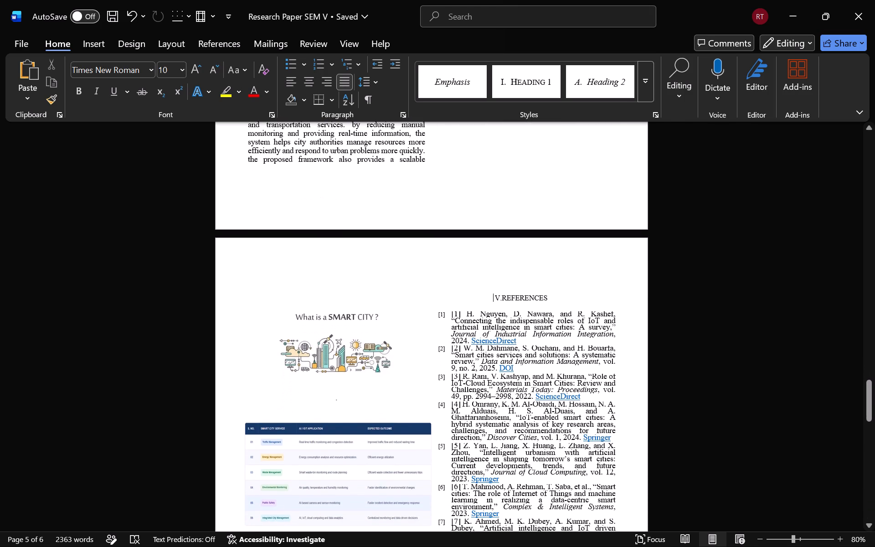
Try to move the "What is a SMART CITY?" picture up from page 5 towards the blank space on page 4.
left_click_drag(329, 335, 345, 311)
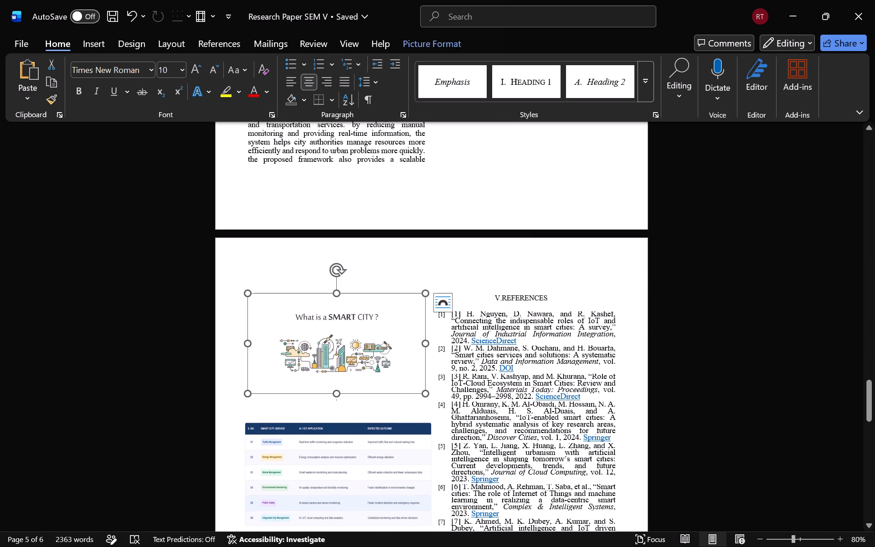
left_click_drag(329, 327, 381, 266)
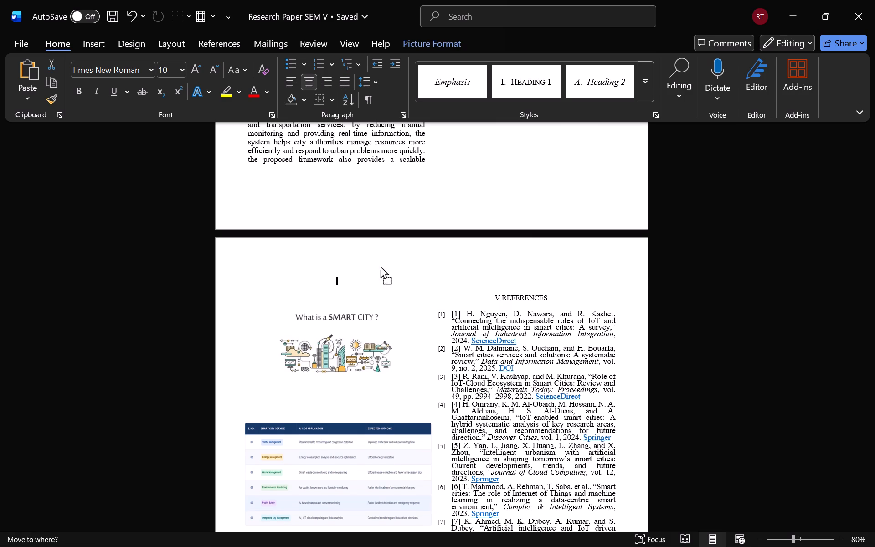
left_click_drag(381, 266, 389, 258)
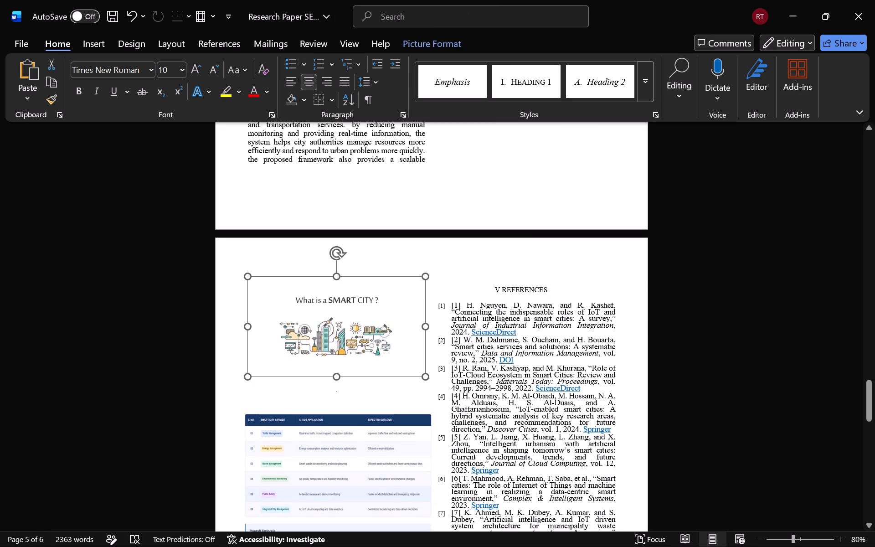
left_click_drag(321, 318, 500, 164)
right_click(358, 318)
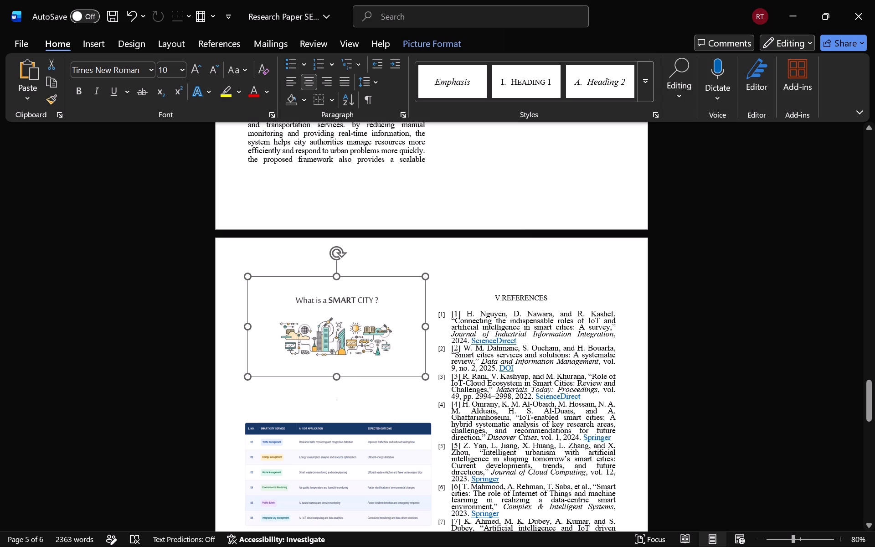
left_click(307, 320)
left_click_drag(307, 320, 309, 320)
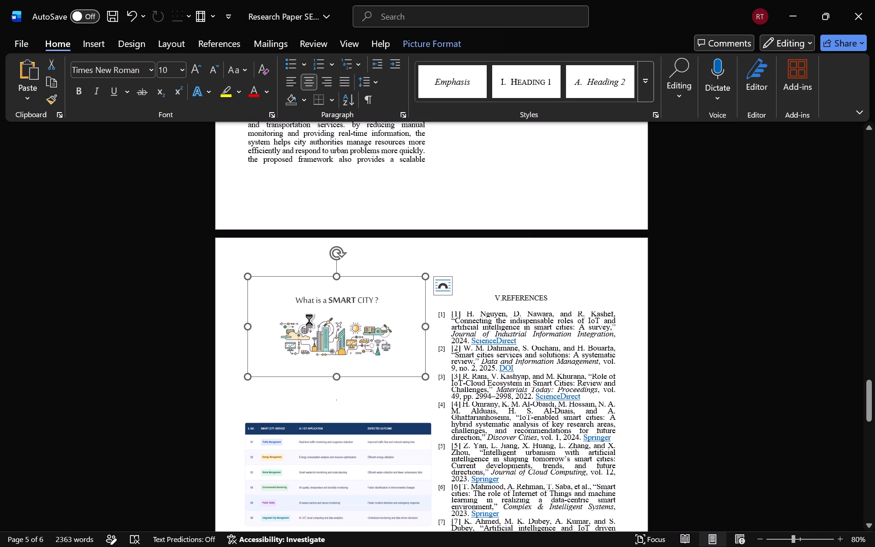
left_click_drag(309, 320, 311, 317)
Copy the "What is a SMART CITY?" picture into the blank space below the last Result & Analysis paragraph on page 4.
right_click(311, 317)
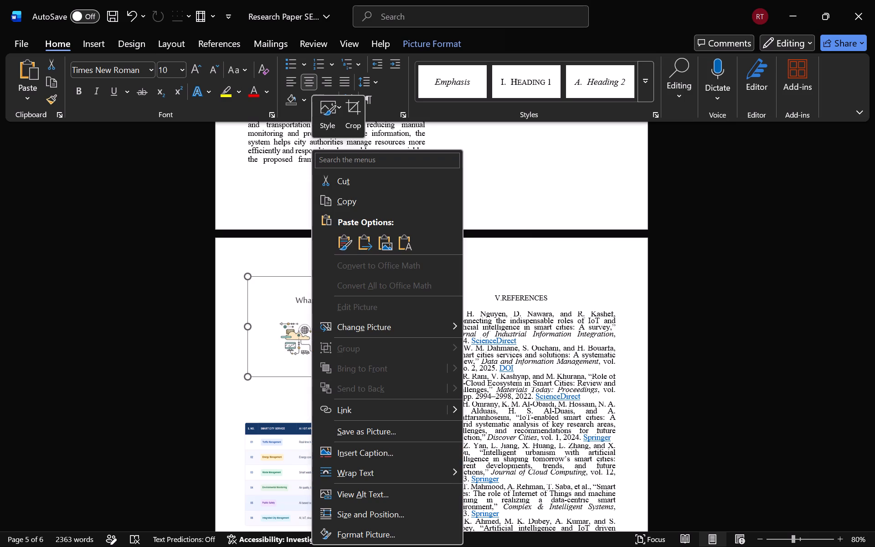
left_click(360, 201)
scroll(360, 201, "up", 2)
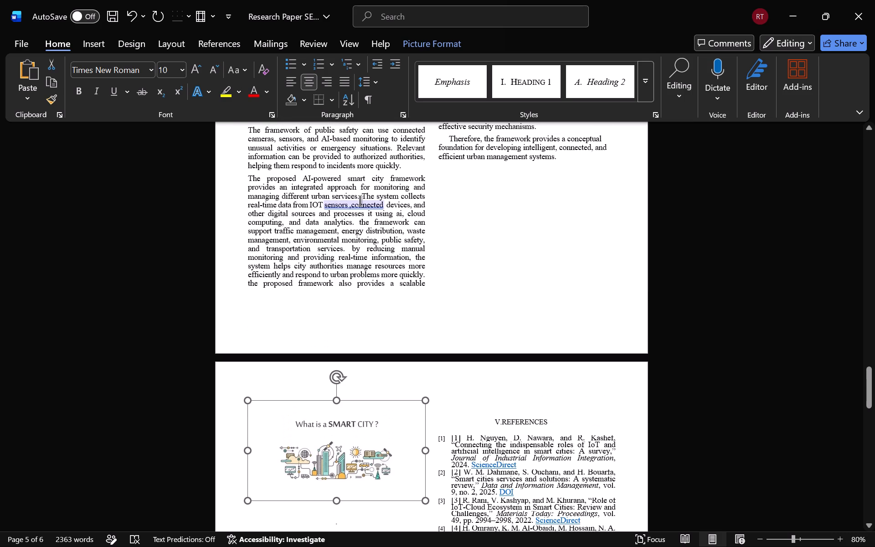
left_click(464, 184)
key("ctrl+v")
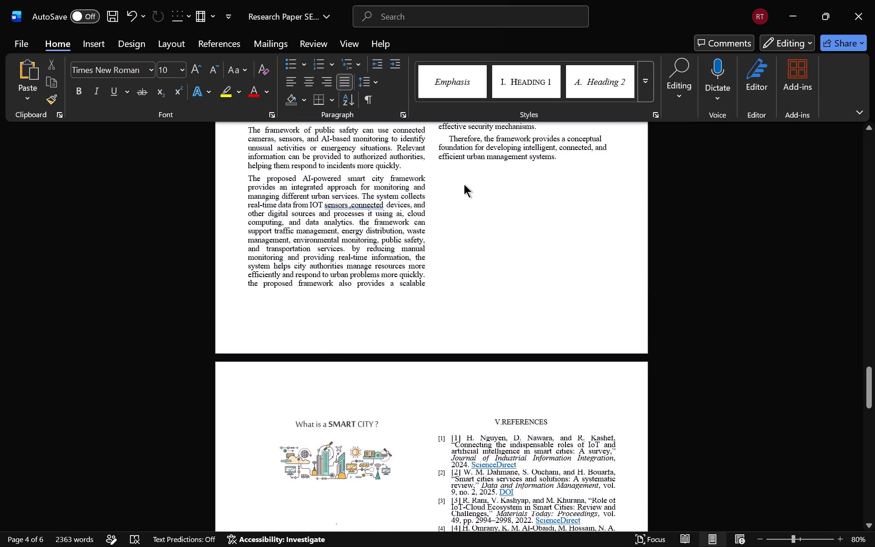
Cut the original "What is a SMART CITY?" picture from page 5.
scroll(447, 320, "down", 1)
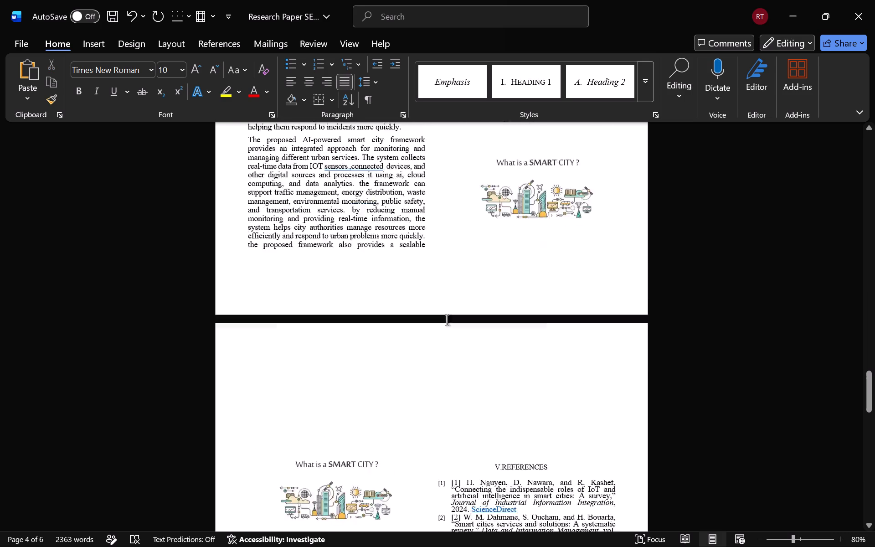
scroll(447, 320, "down", 1)
right_click(318, 246)
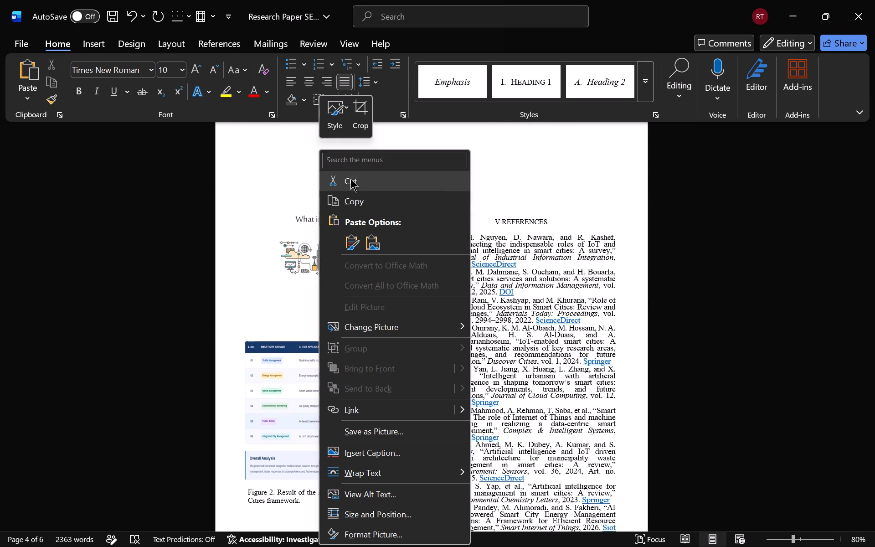
left_click(351, 176)
Examine the smart city picture's placement on page 4 and the remaining layout of page 5.
scroll(351, 176, "up", 1)
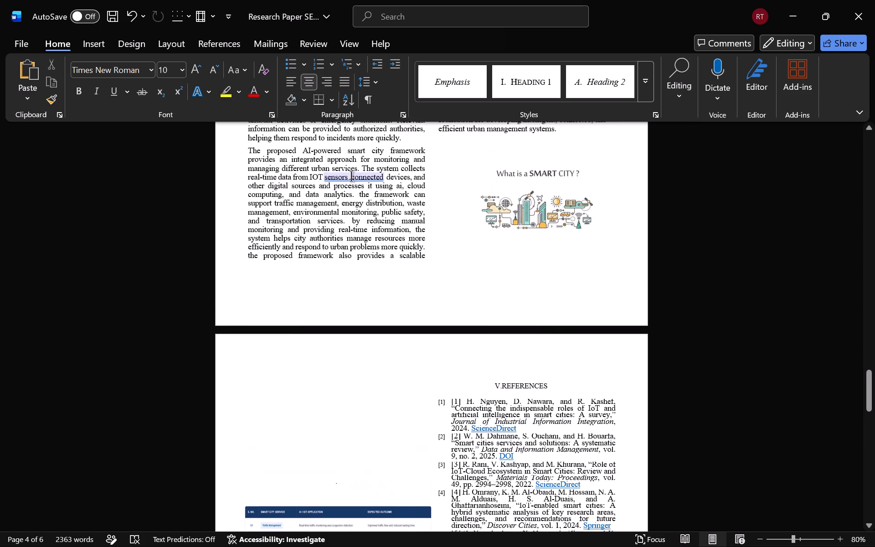
scroll(351, 176, "up", 1)
left_click(537, 196)
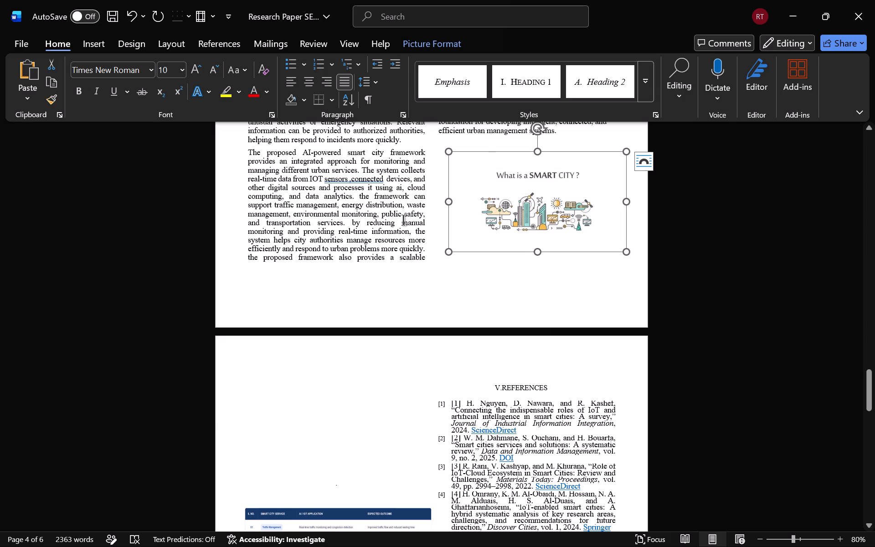
scroll(403, 220, "up", 1)
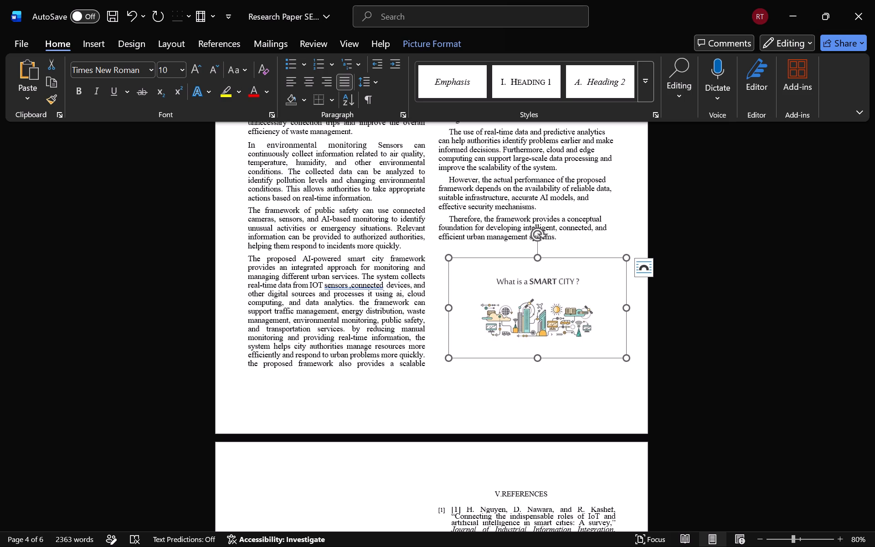
scroll(460, 414, "down", 2)
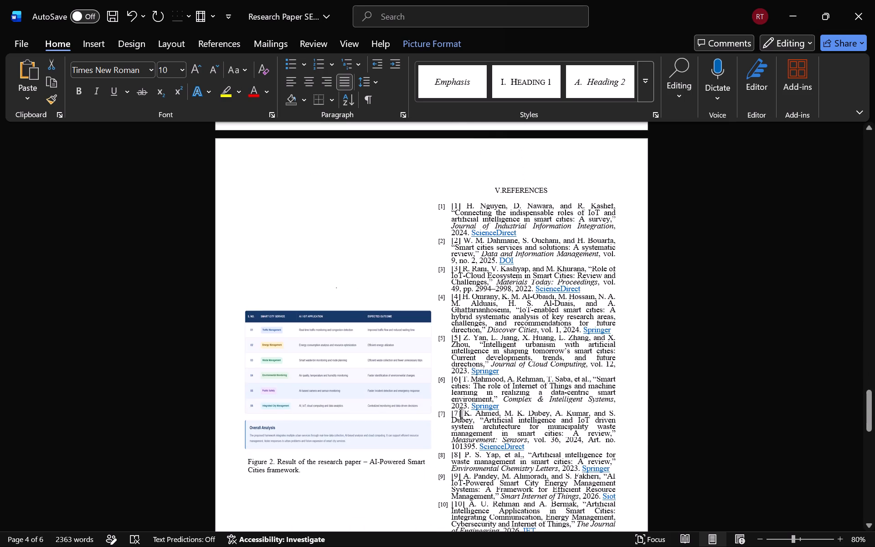
scroll(460, 414, "down", 1)
scroll(460, 414, "up", 2)
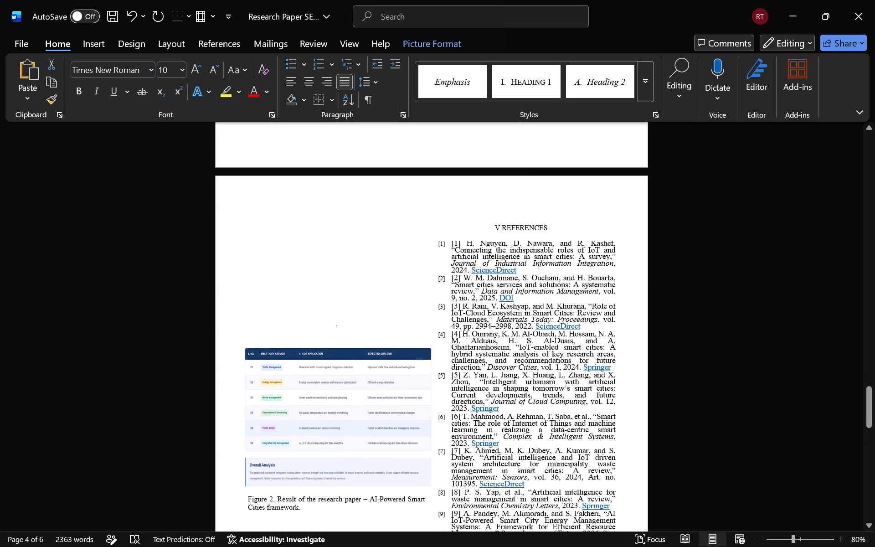
Move the smart city services table picture up to the top of page 5's first column.
left_click_drag(407, 359, 405, 335)
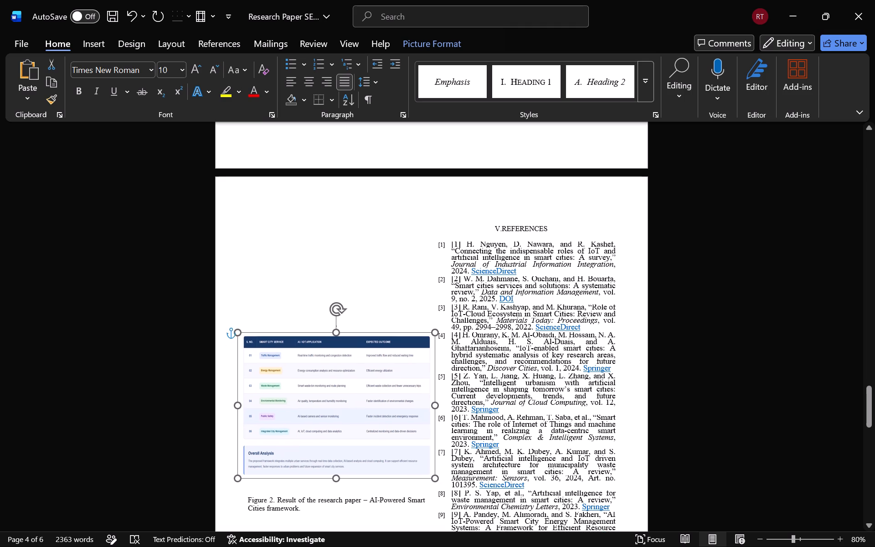
left_click_drag(405, 335, 401, 249)
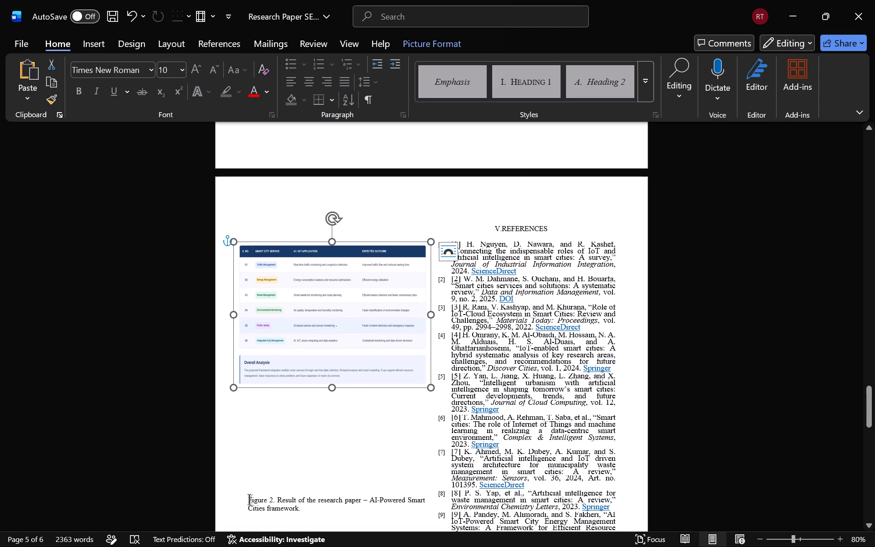
Copy the caption "Figure 2. Result of the research paper – AI-Powered Smart Cities framework." onto the blank line directly below the table picture.
left_click_drag(247, 498, 300, 507)
key("ctrl+c")
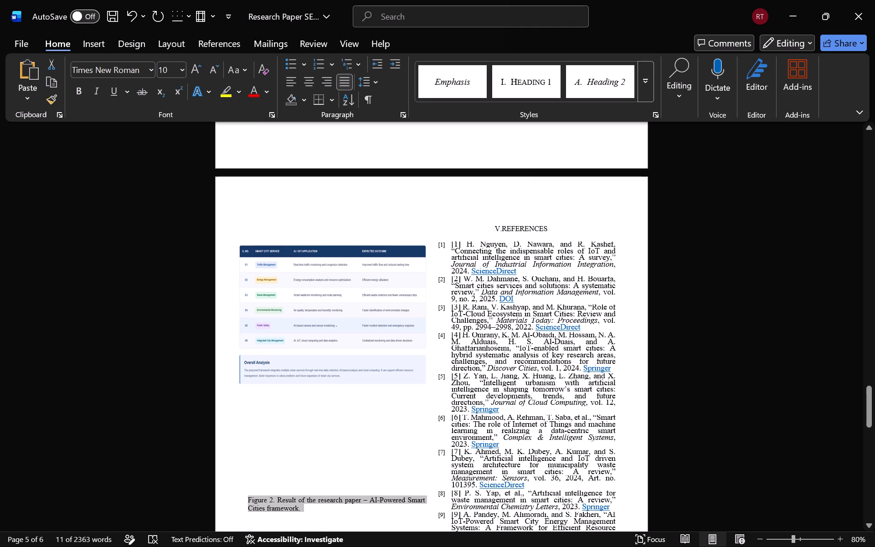
left_click(242, 396)
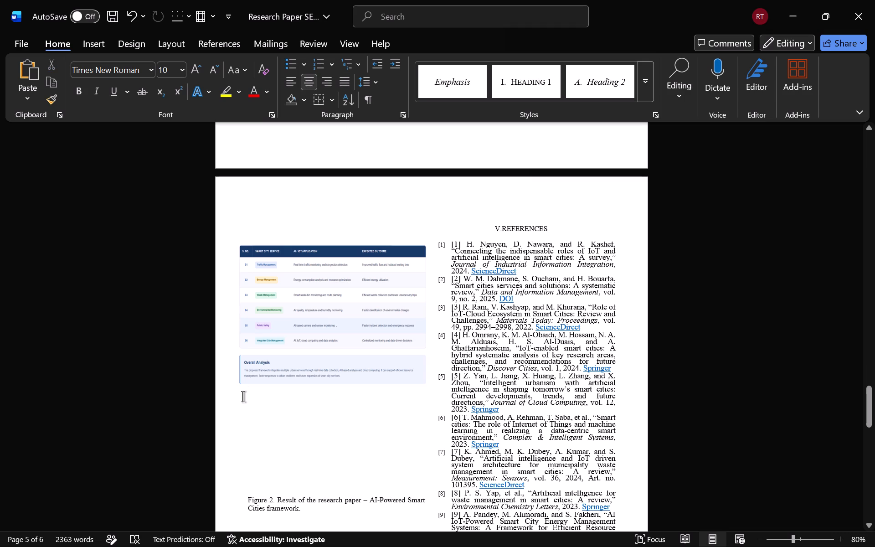
key("ctrl+v")
Delete the original, lower copy of the Figure 2 caption on page 5.
scroll(293, 483, "down", 1)
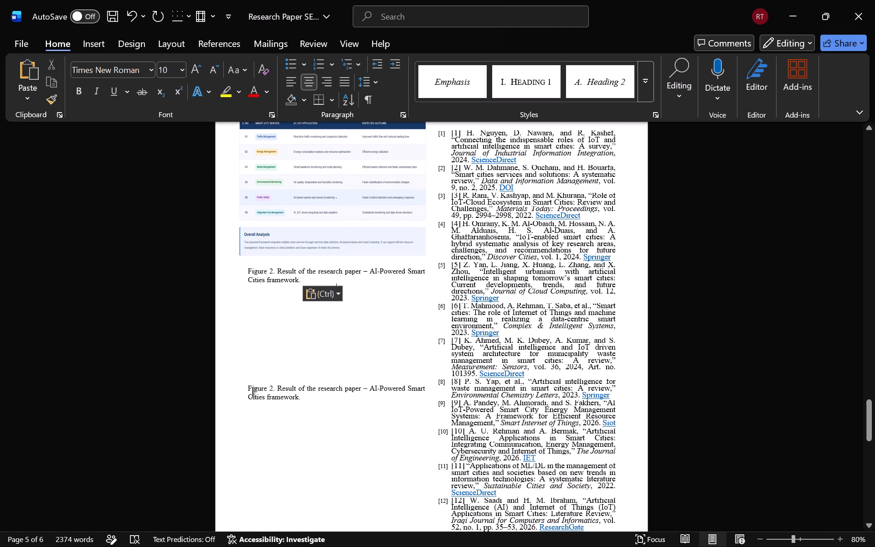
left_click_drag(247, 387, 301, 397)
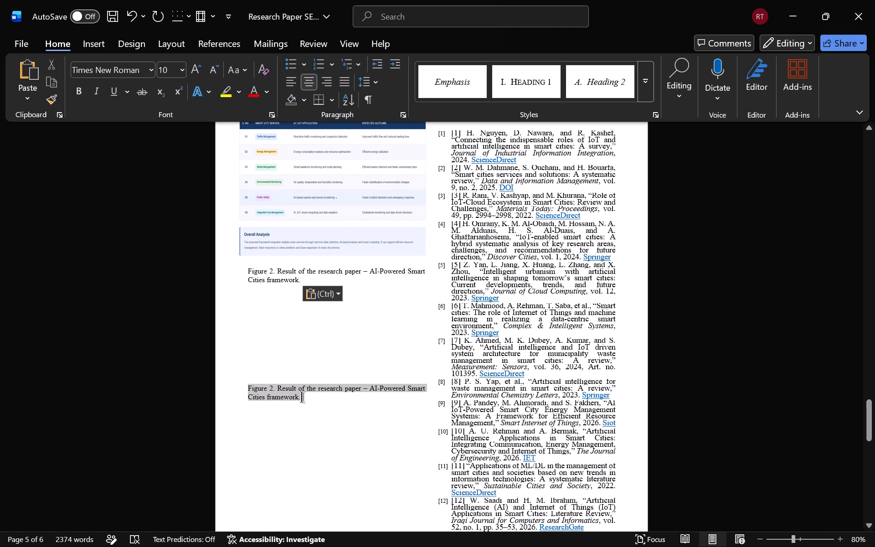
left_click_drag(301, 397, 303, 397)
key("BackSpace")
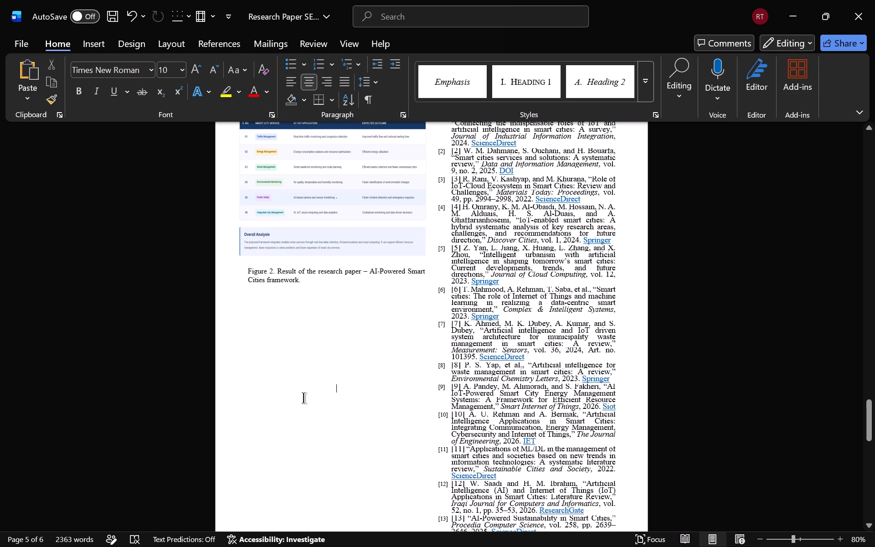
Review the picture, caption and references placement on pages 4 and 5.
scroll(303, 397, "down", 2)
scroll(303, 397, "up", 3)
scroll(303, 397, "down", 2)
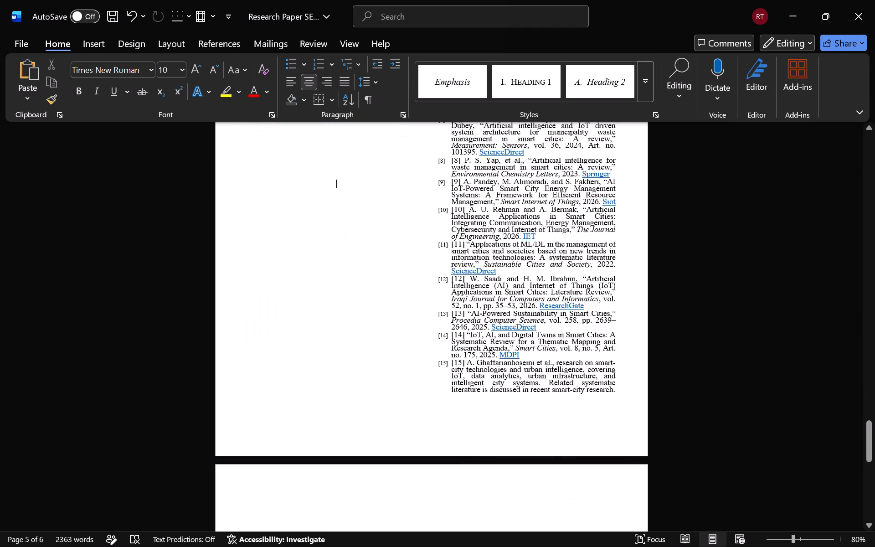
scroll(303, 397, "up", 3)
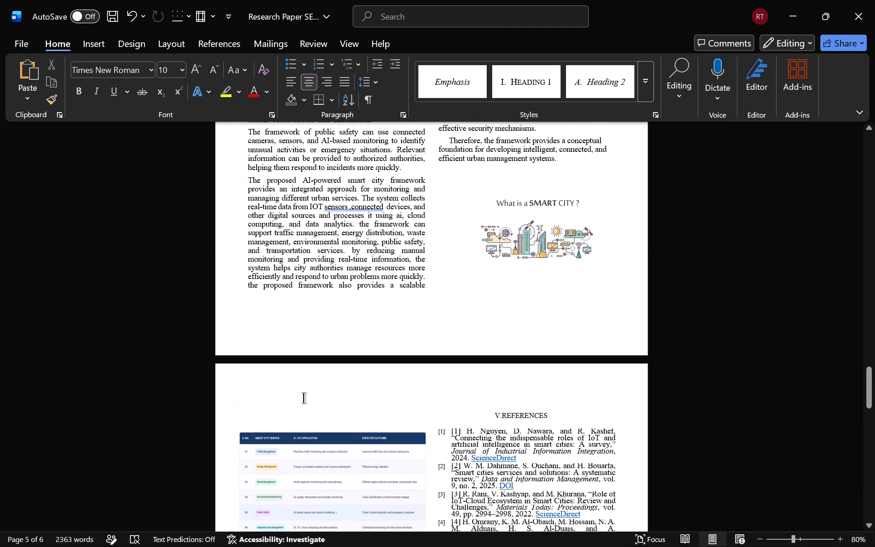
scroll(303, 397, "up", 1)
scroll(303, 397, "down", 3)
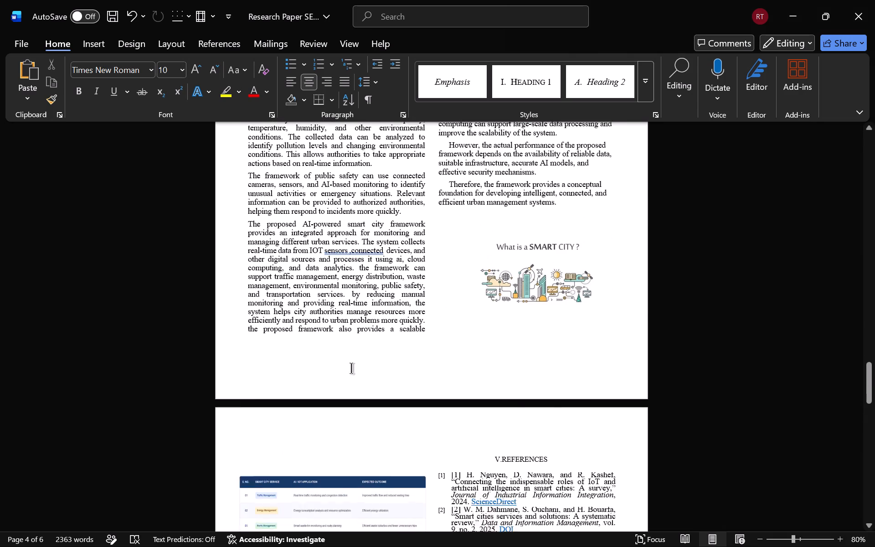
scroll(351, 368, "down", 2)
scroll(351, 368, "up", 3)
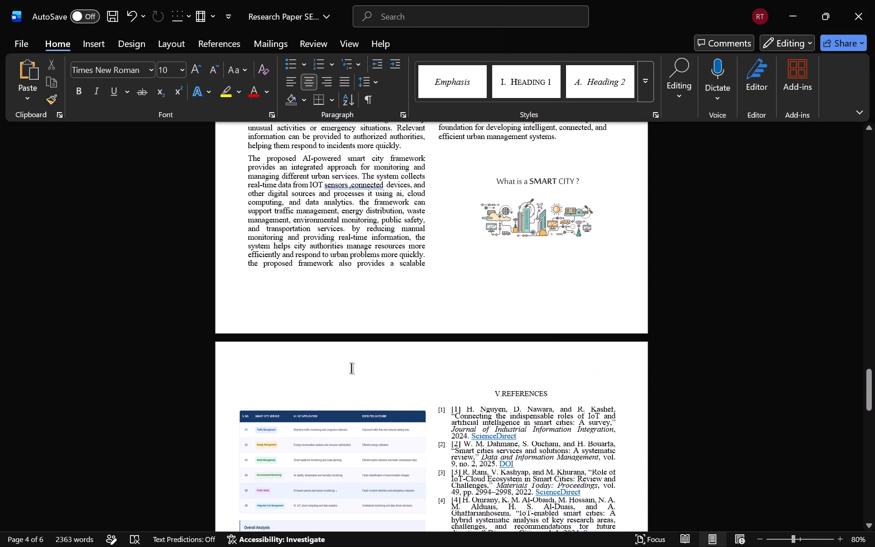
scroll(351, 368, "up", 1)
scroll(351, 368, "down", 1)
scroll(351, 368, "up", 1)
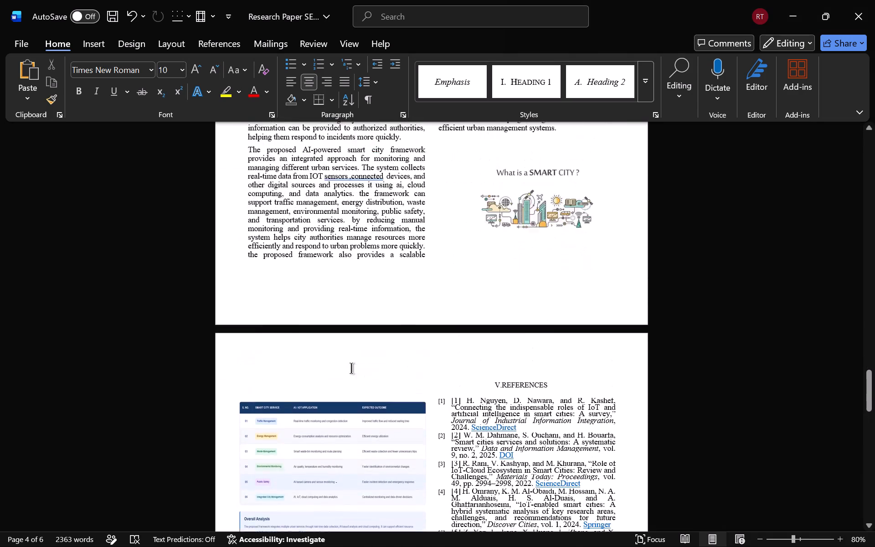
scroll(351, 368, "up", 1)
scroll(351, 368, "down", 1)
scroll(351, 368, "up", 1)
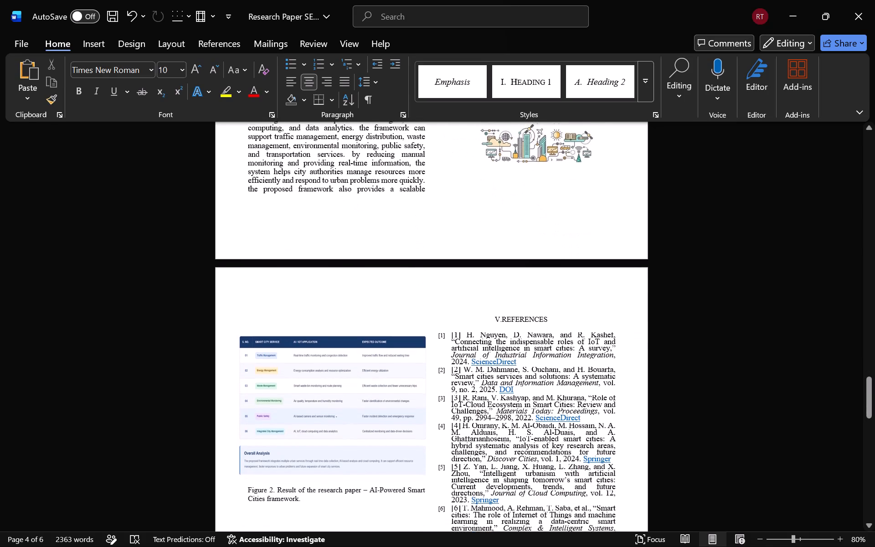
scroll(351, 368, "up", 8)
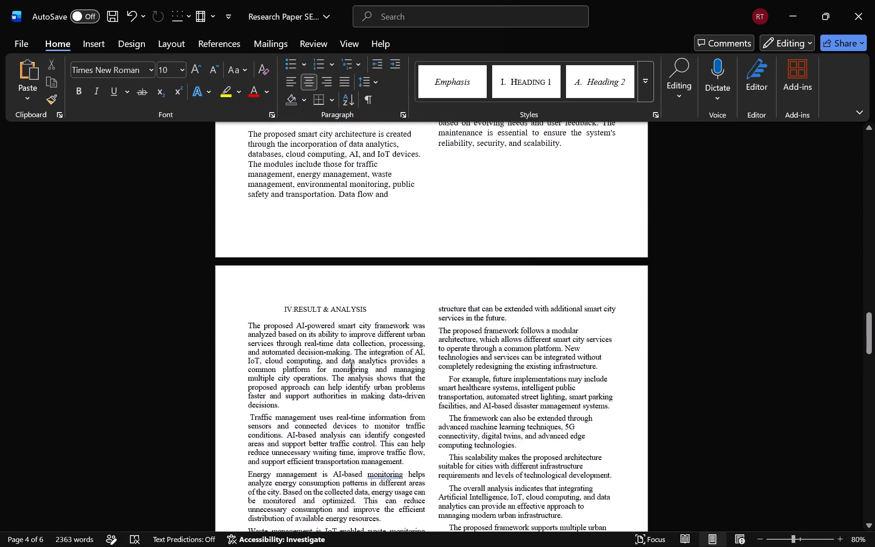
scroll(351, 368, "up", 6)
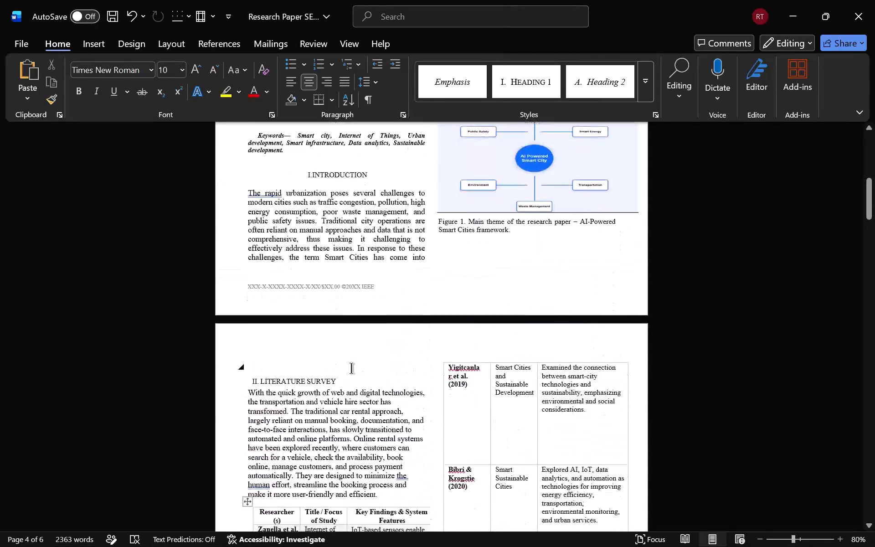
scroll(351, 368, "down", 5)
scroll(351, 368, "up", 4)
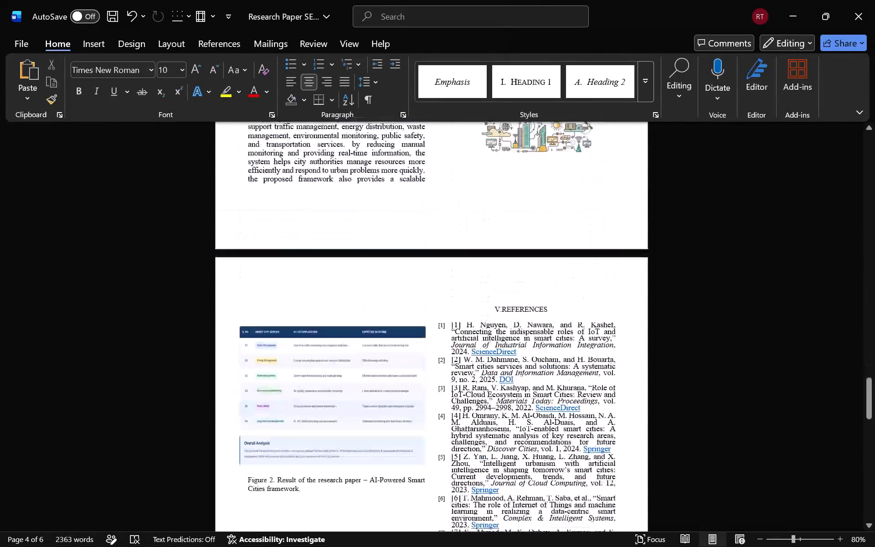
scroll(351, 368, "up", 1)
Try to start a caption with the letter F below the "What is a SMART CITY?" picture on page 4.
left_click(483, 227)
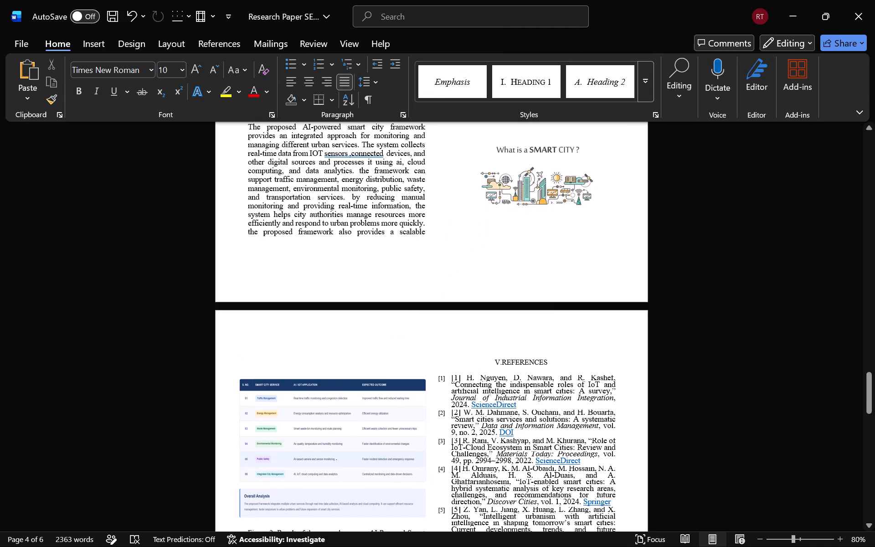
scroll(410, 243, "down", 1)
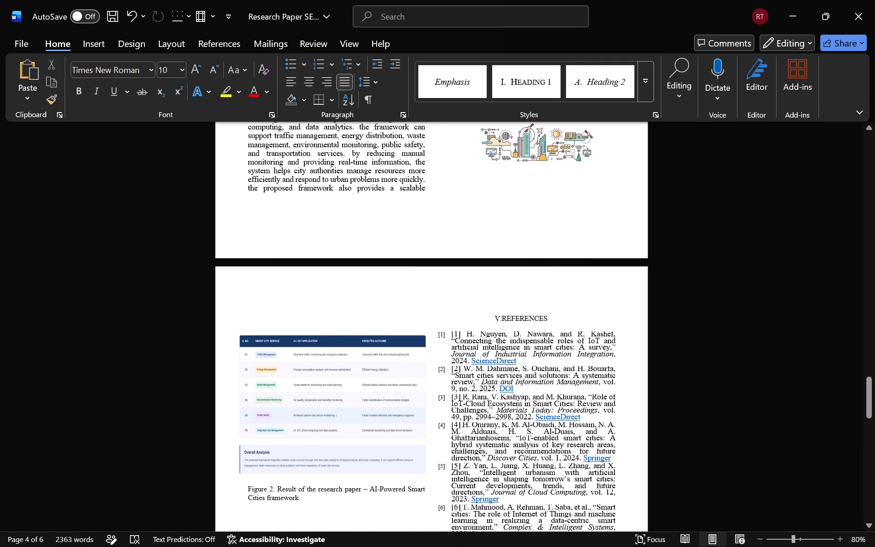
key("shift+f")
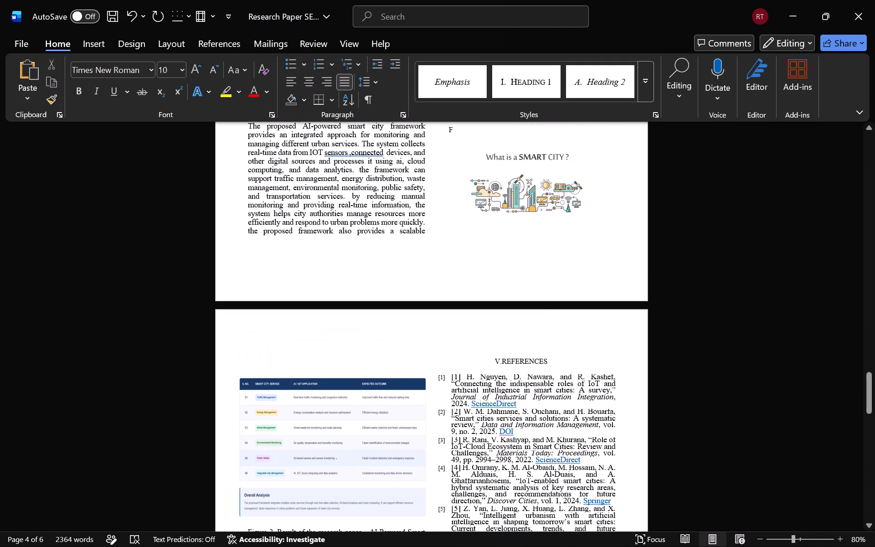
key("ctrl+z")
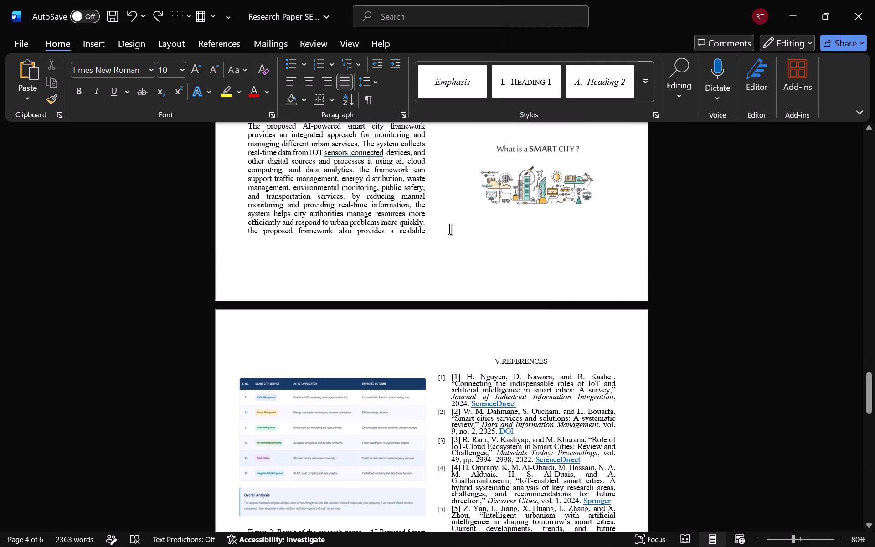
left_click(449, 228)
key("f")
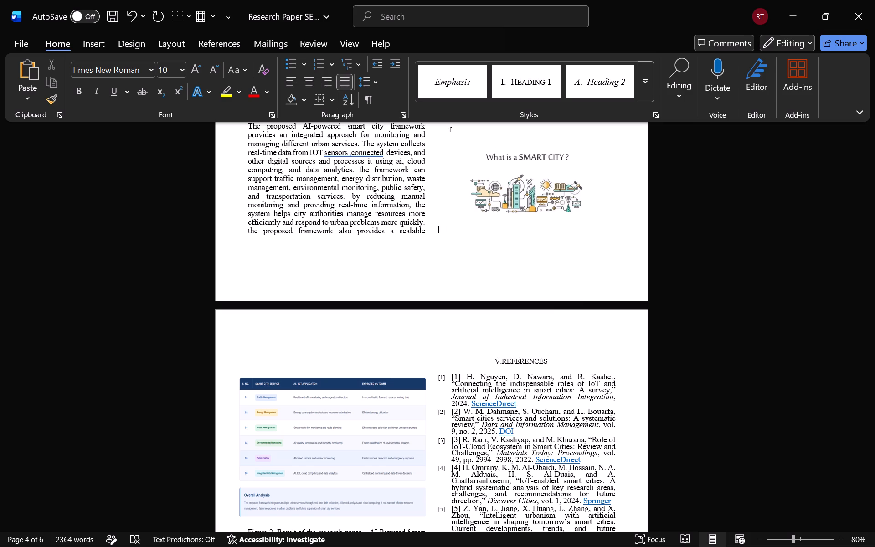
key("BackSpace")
Shrink the "What is a SMART CITY?" picture on page 4 in both height and width.
scroll(449, 228, "up", 1)
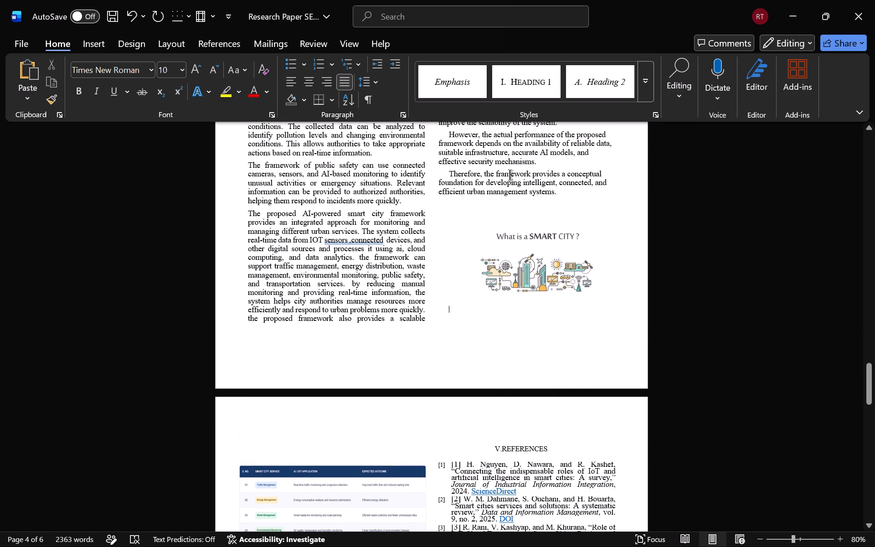
left_click_drag(523, 249, 523, 246)
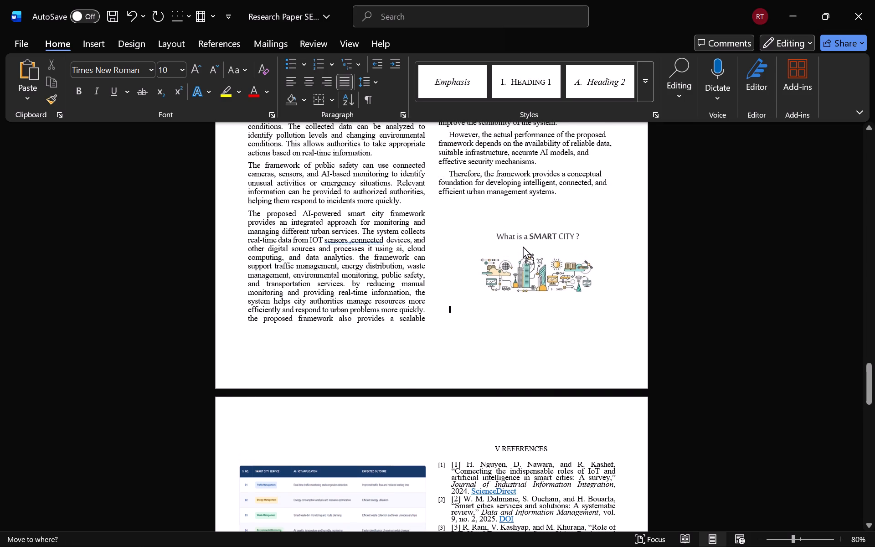
left_click_drag(523, 246, 522, 219)
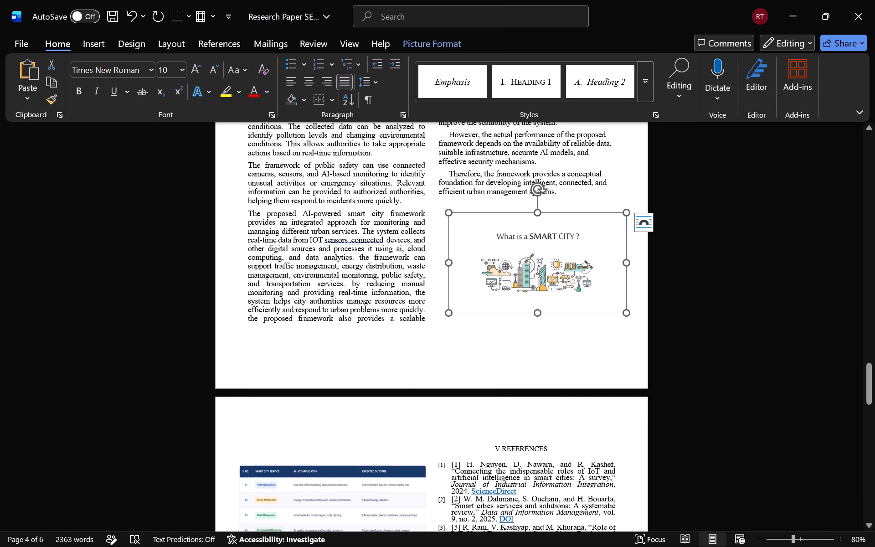
left_click_drag(537, 312, 540, 300)
left_click_drag(626, 212, 615, 217)
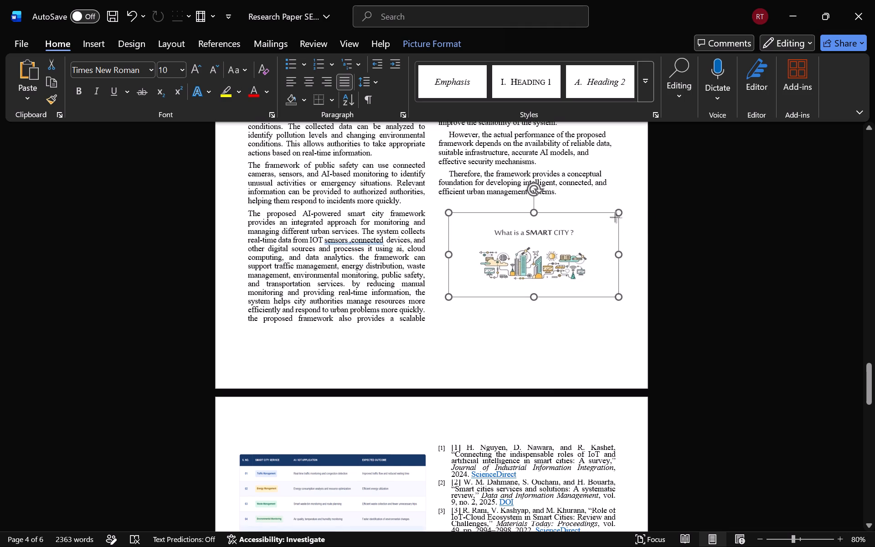
left_click_drag(615, 217, 599, 223)
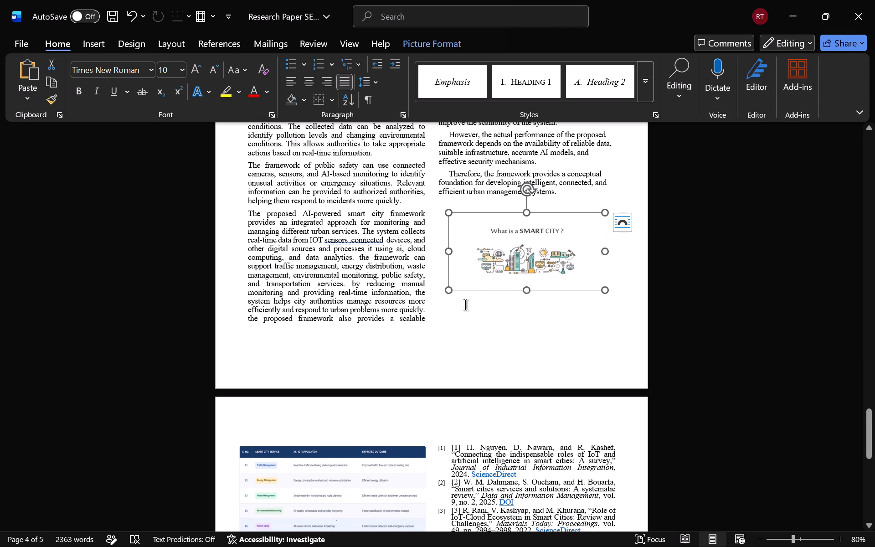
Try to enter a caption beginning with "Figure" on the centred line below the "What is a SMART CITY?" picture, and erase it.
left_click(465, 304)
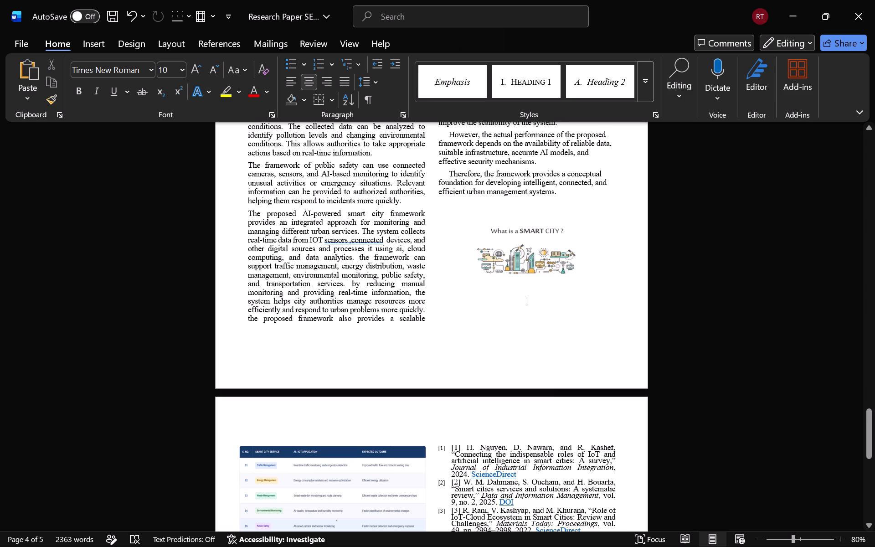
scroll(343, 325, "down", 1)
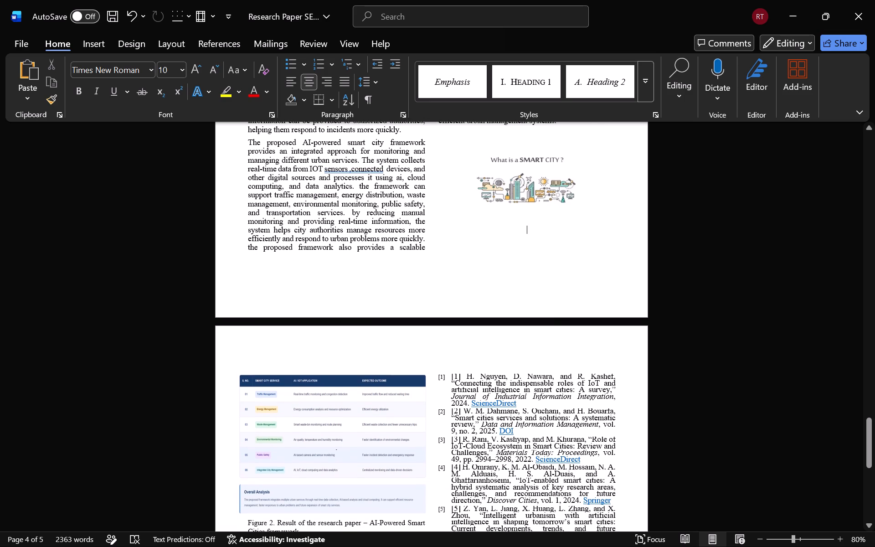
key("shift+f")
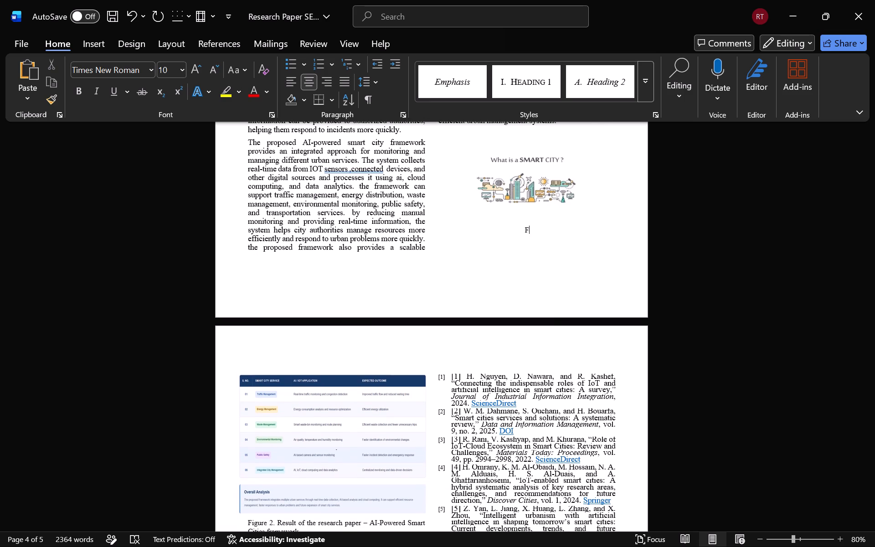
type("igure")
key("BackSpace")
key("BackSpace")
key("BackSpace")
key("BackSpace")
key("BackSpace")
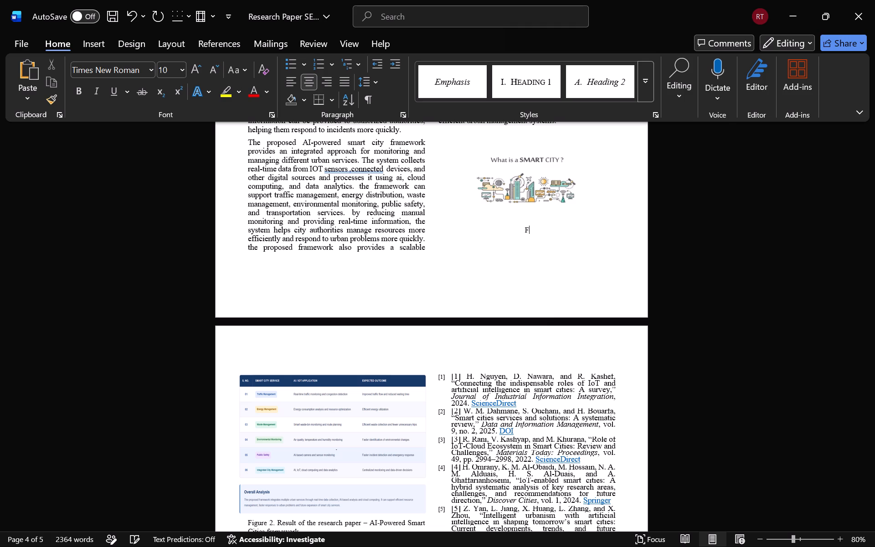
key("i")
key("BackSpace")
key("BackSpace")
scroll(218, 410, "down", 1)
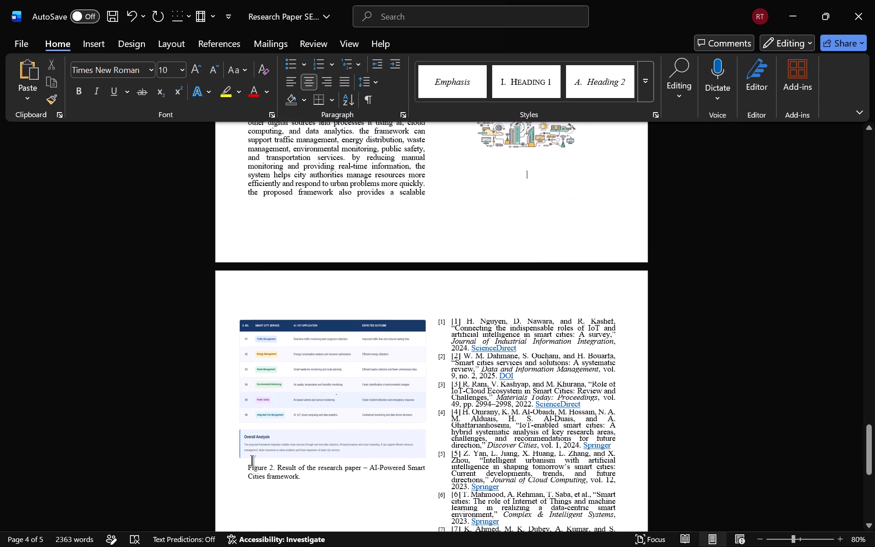
Copy the results table's figure caption from page 5 and paste it below the "What is a SMART CITY?" picture on page 4.
left_click_drag(247, 467, 300, 480)
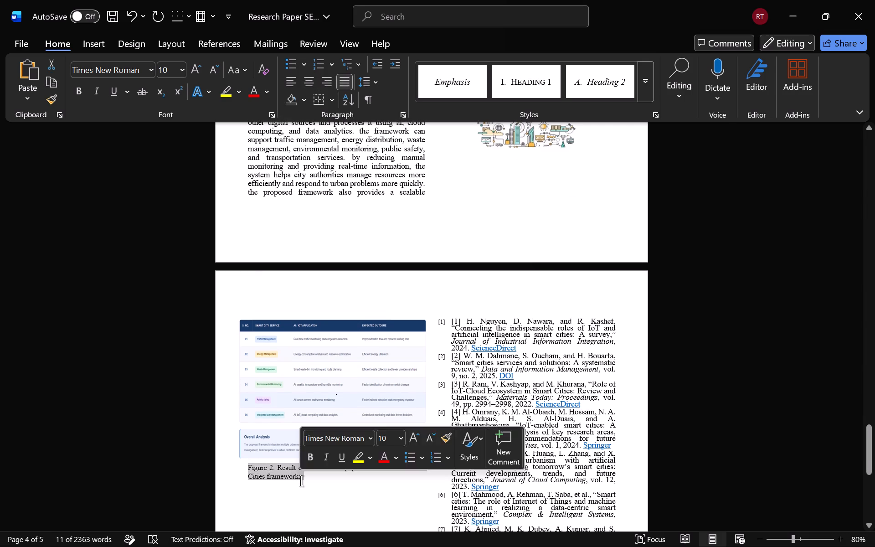
key("ctrl+c")
left_click(489, 183)
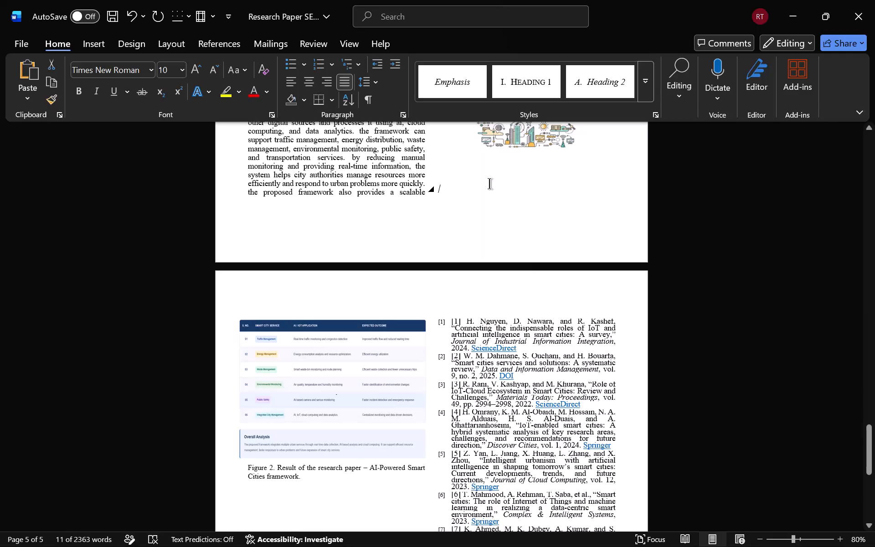
key("ctrl+v")
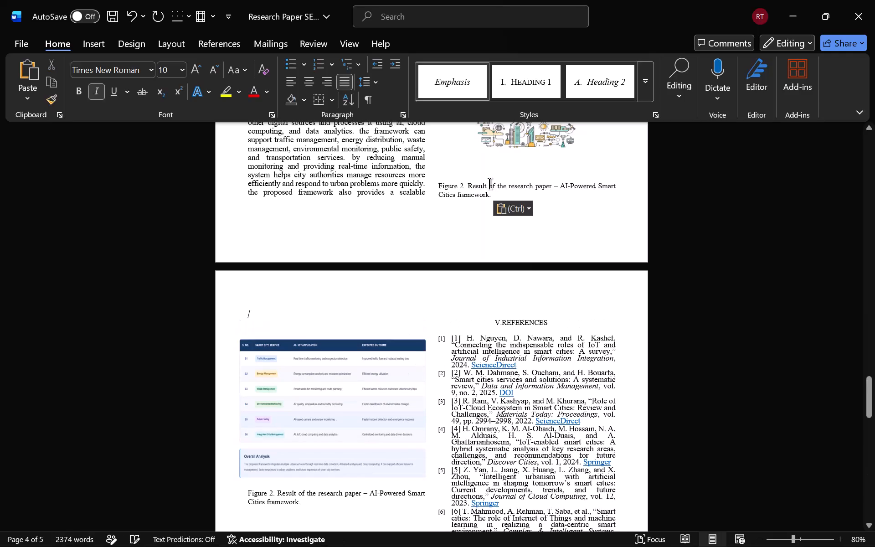
Renumber the caption under the results table on page 5 as Figure 3.
scroll(476, 214, "up", 1)
scroll(476, 214, "down", 1)
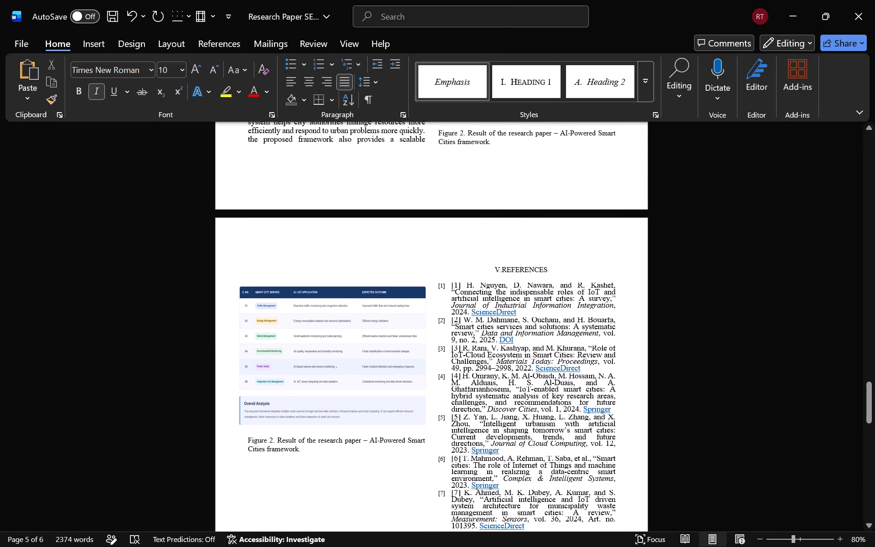
left_click(271, 440)
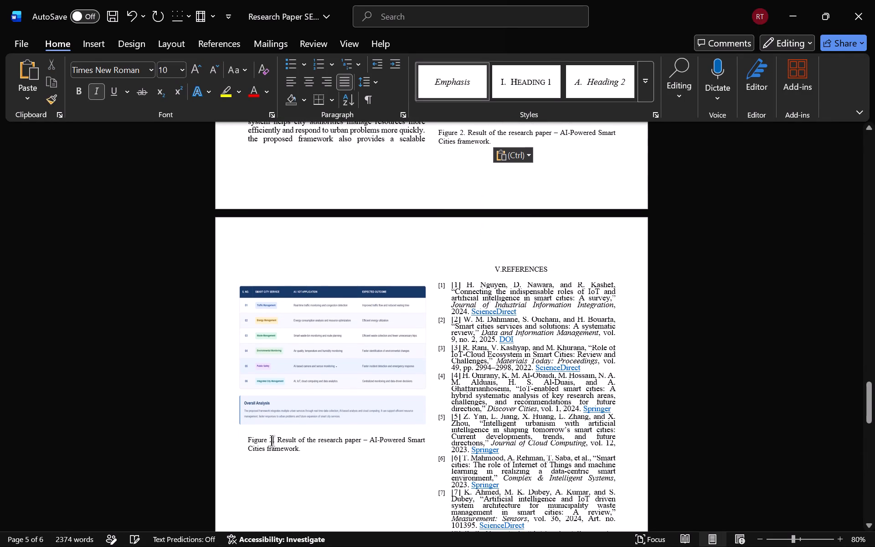
key("BackSpace")
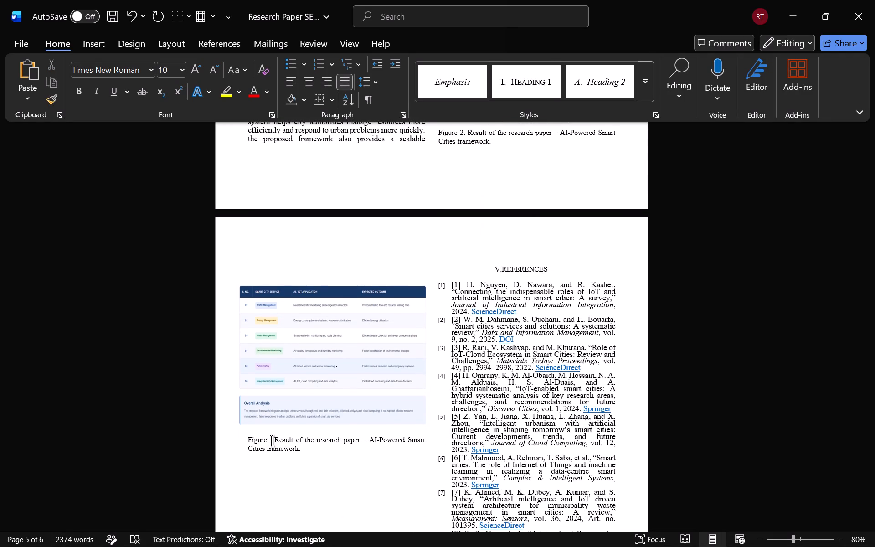
key("3")
Replace the caption wording after "Figure 2." under the Smart City picture on page 4 with "Overview of the smart city".
scroll(271, 440, "up", 2)
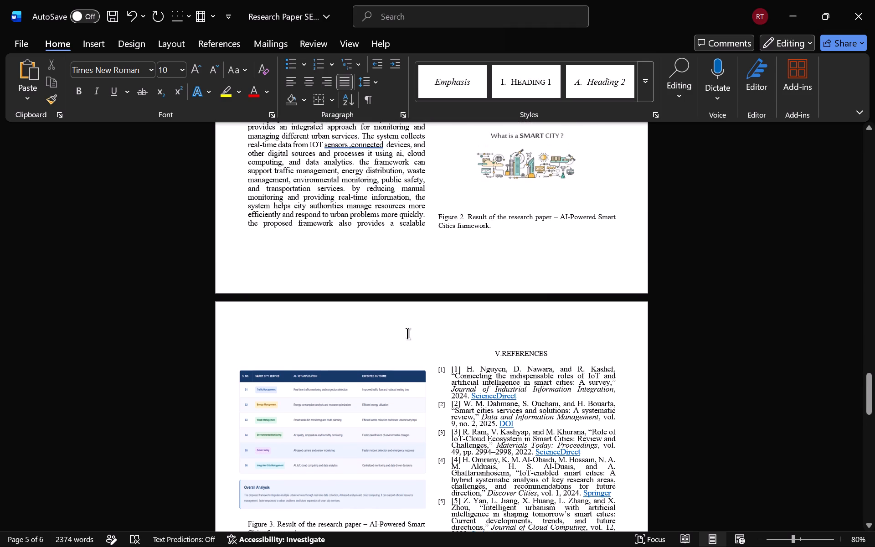
scroll(423, 297, "up", 1)
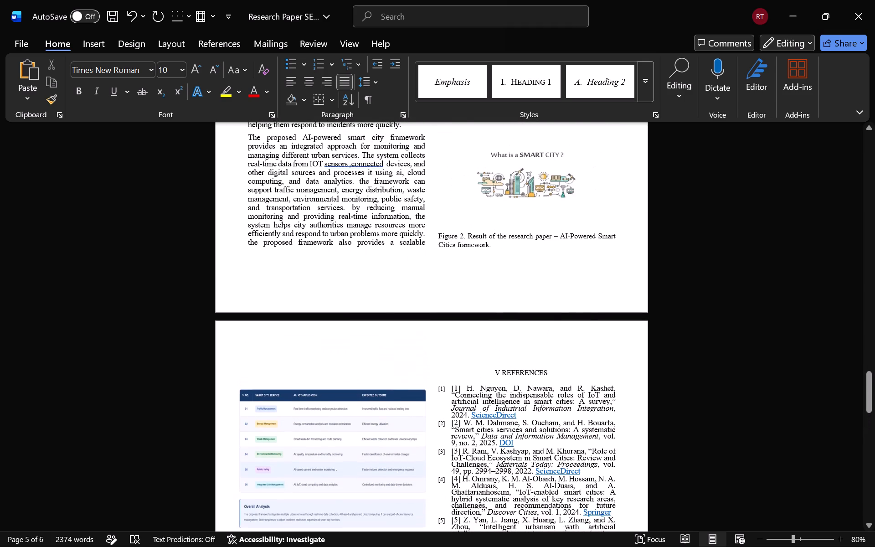
scroll(423, 297, "up", 1)
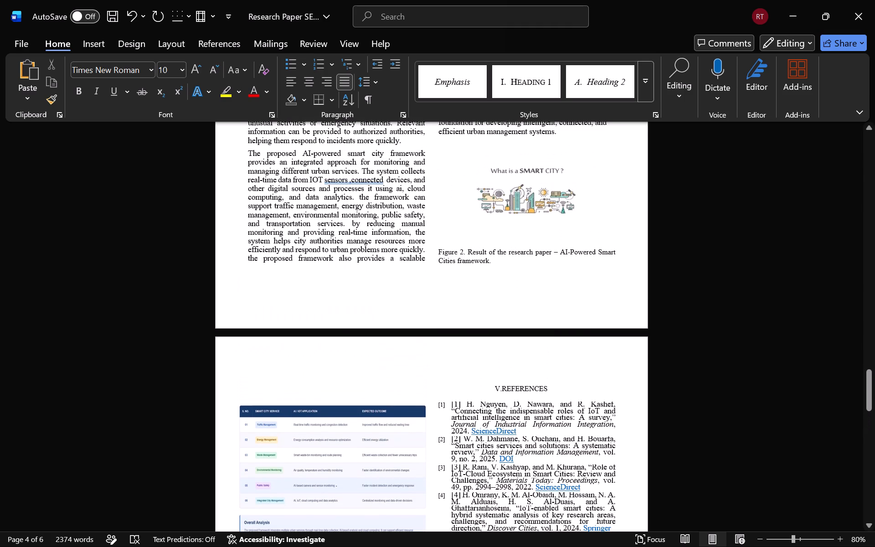
left_click(491, 262)
key("BackSpace")
key("BackSpace")
key("BackSpace")
key("BackSpace")
key("BackSpace")
key("BackSpace")
key("BackSpace")
key("BackSpace")
key("BackSpace")
key("BackSpace")
key("BackSpace")
key("BackSpace")
key("BackSpace")
key("BackSpace")
key("BackSpace")
key("BackSpace")
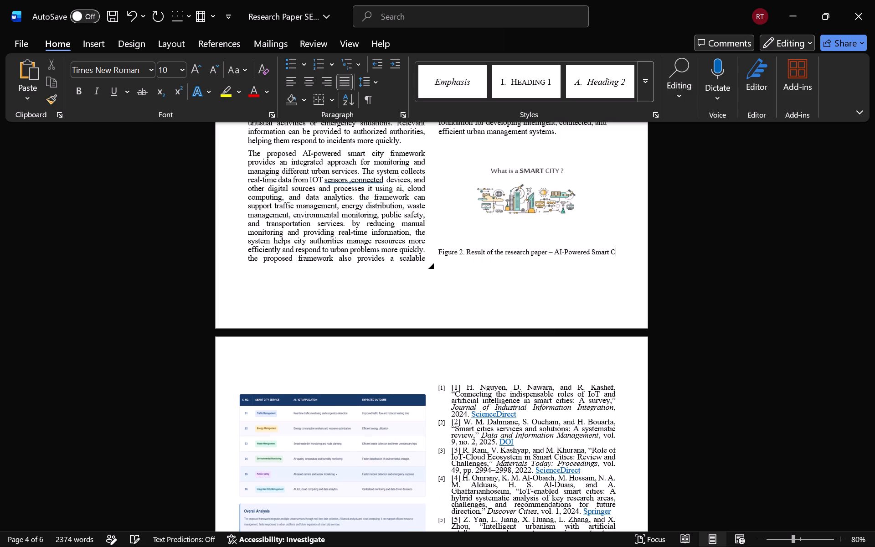
key("BackSpace")
key("BackSpace")
key("BackSpace")
key("BackSpace")
key("BackSpace")
key("BackSpace")
key("BackSpace")
key("BackSpace")
key("BackSpace")
key("BackSpace")
key("BackSpace")
key("BackSpace")
key("BackSpace")
key("BackSpace")
key("BackSpace")
key("BackSpace")
key("BackSpace")
key("BackSpace")
key("BackSpace")
key("BackSpace")
key("BackSpace")
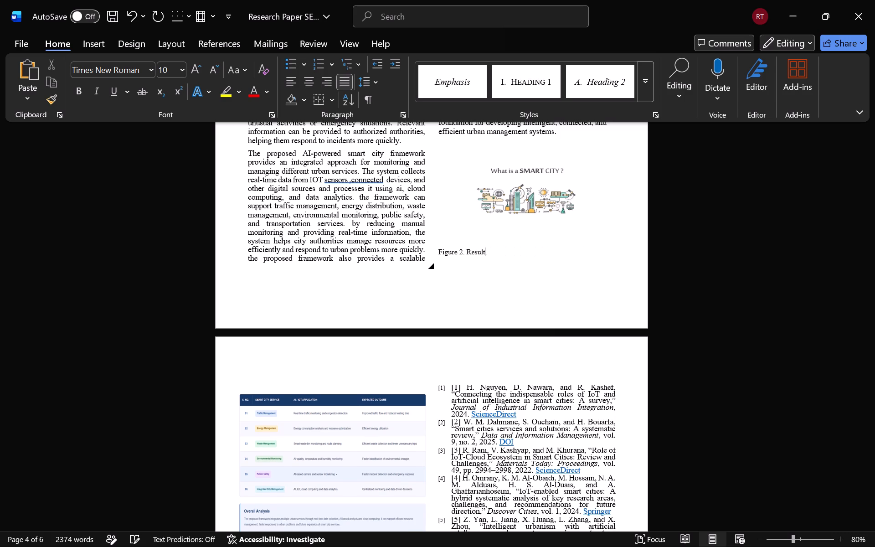
key("BackSpace")
key("BackSpace")
key("BackSpace")
key("BackSpace")
key("BackSpace")
key("BackSpace")
key("shift+o")
type("ver")
type("view of")
key("space")
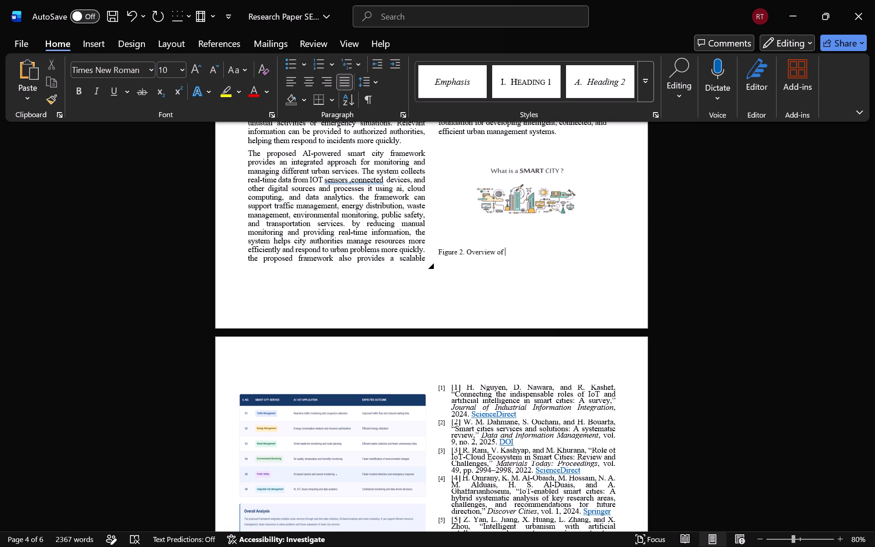
type("thr")
key("BackSpace")
type("e smart city")
Push the V.REFERENCES heading from the foot of page 5's first column to above the reference list, and indent it to roughly centre it.
scroll(440, 282, "down", 1)
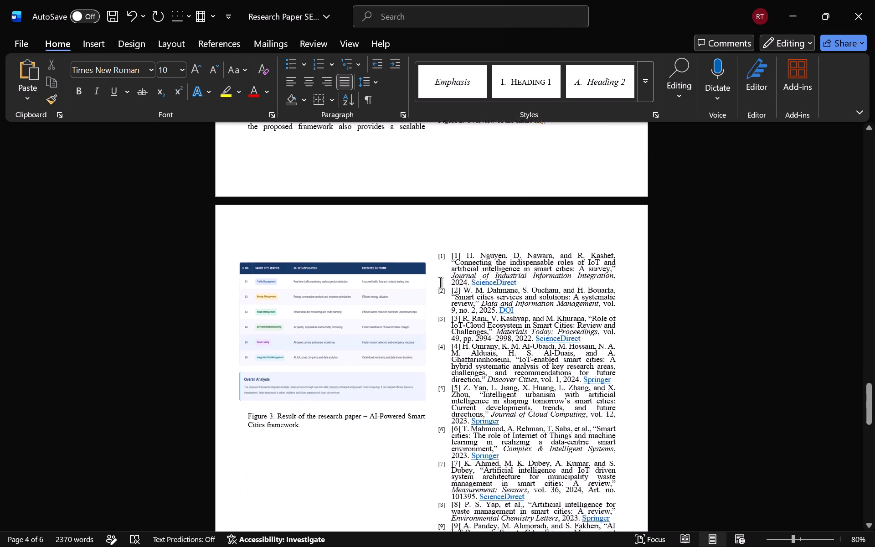
scroll(440, 282, "down", 3)
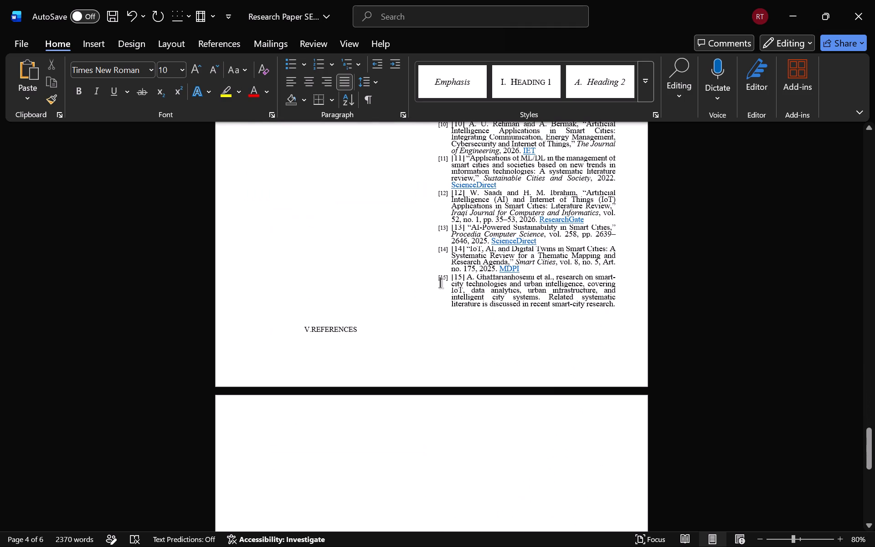
scroll(440, 282, "up", 1)
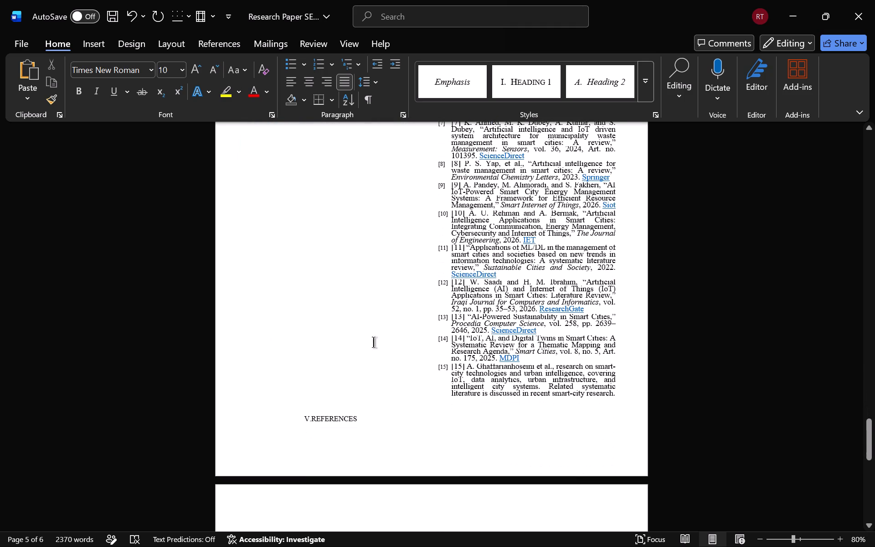
left_click(303, 419)
key("Return")
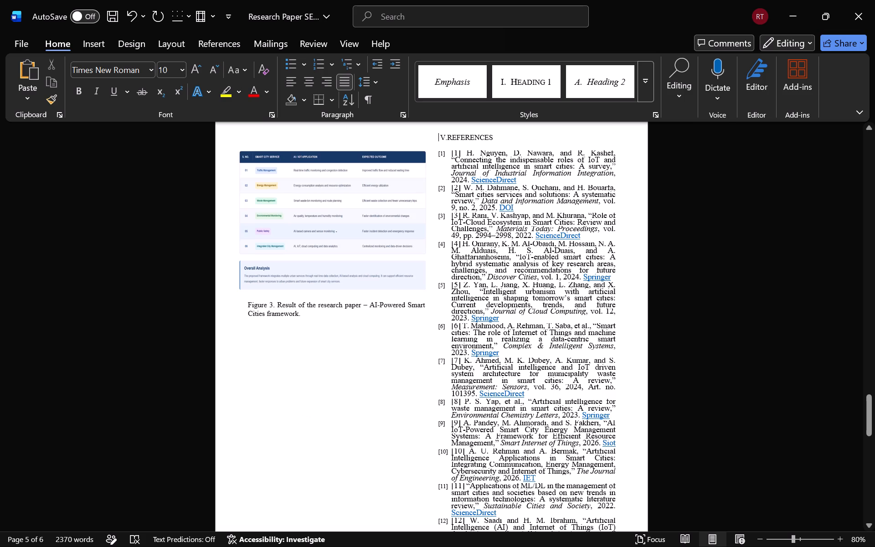
key("space")
key("space")
key("space")
key("space")
key("space")
key("space")
key("space")
key("space")
key("space")
key("space")
key("space")
key("space")
key("space")
key("space")
key("space")
key("space")
key("space")
key("space")
key("space")
key("space")
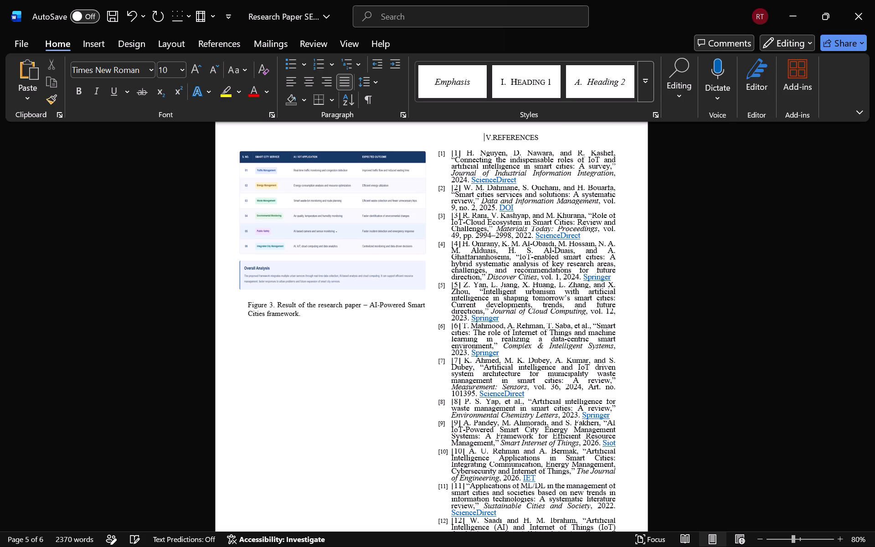
Review the whole paper's layout from the title page through the references to the last page, checking for leftover blank space.
scroll(361, 391, "down", 5)
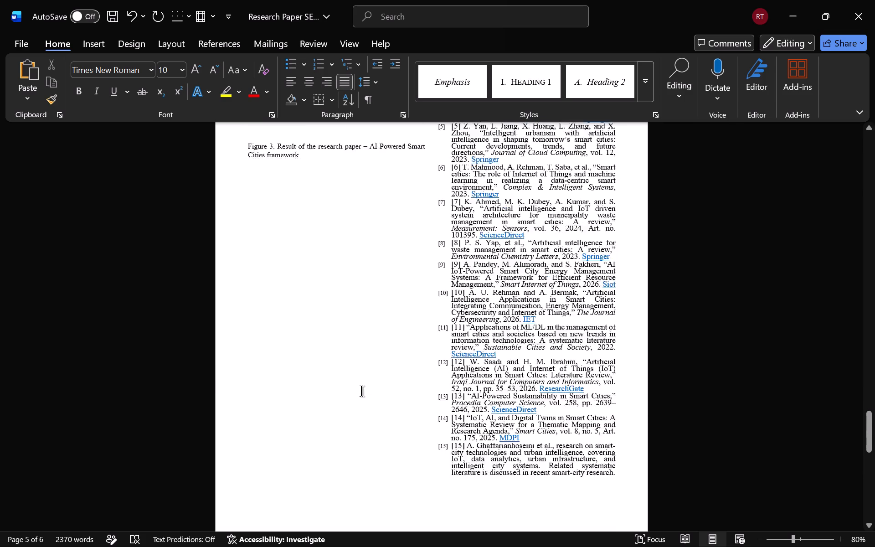
scroll(361, 391, "down", 2)
scroll(383, 303, "up", 4)
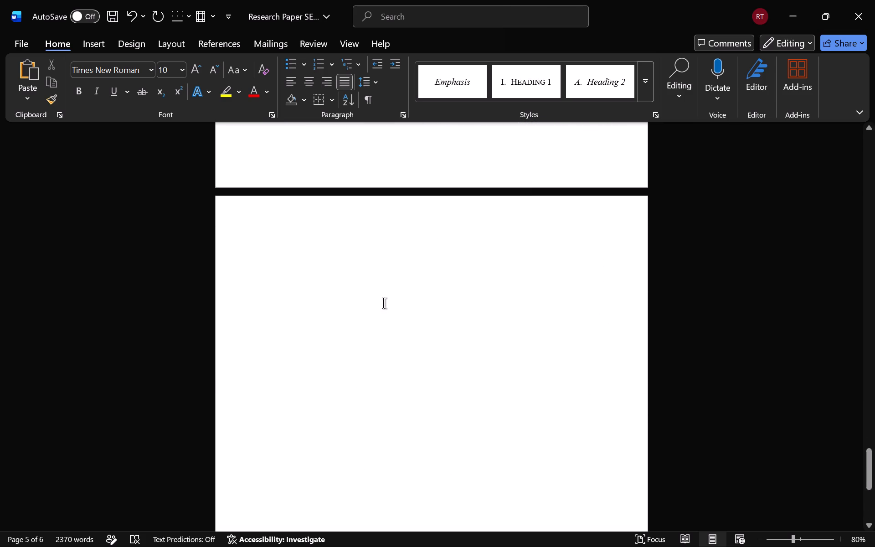
scroll(383, 303, "up", 9)
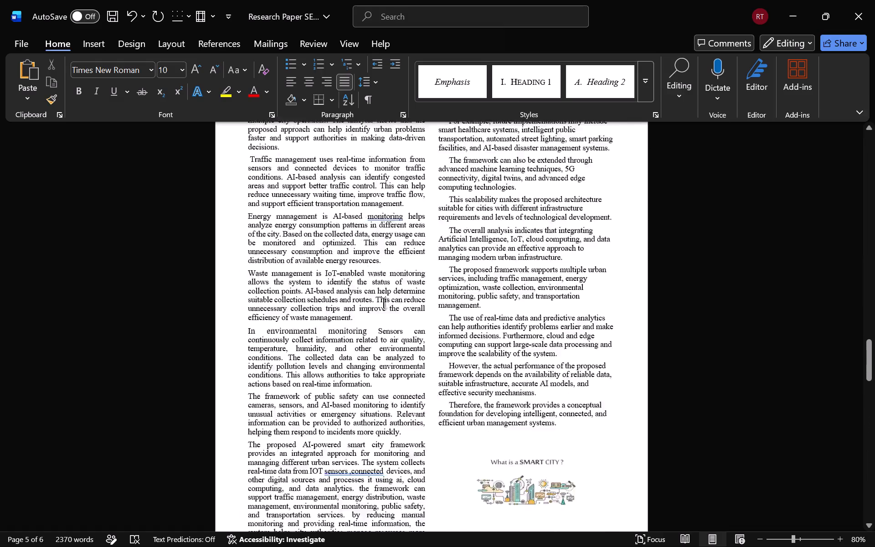
scroll(383, 303, "up", 12)
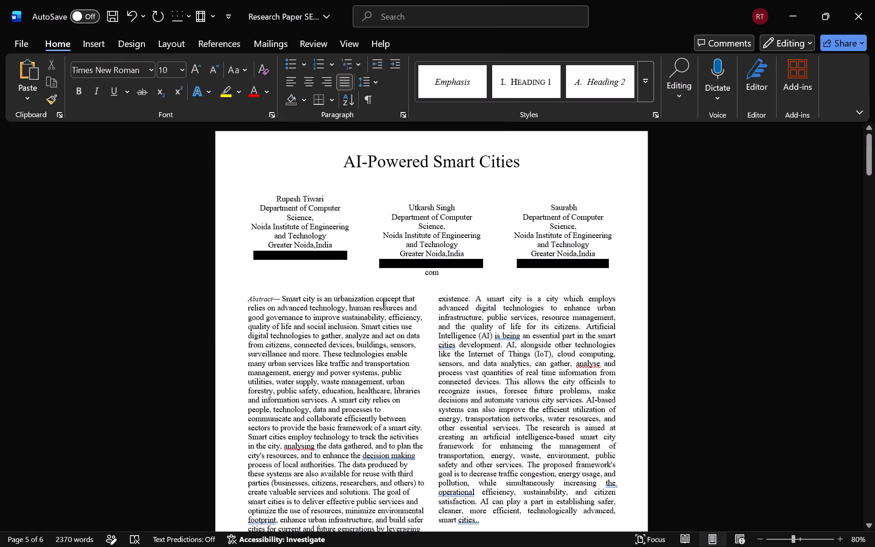
scroll(383, 303, "down", 5)
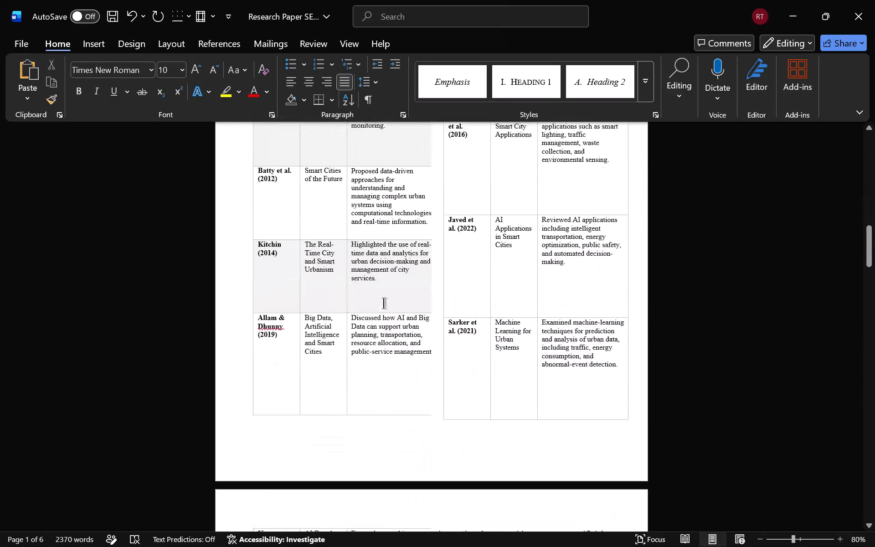
scroll(383, 303, "down", 5)
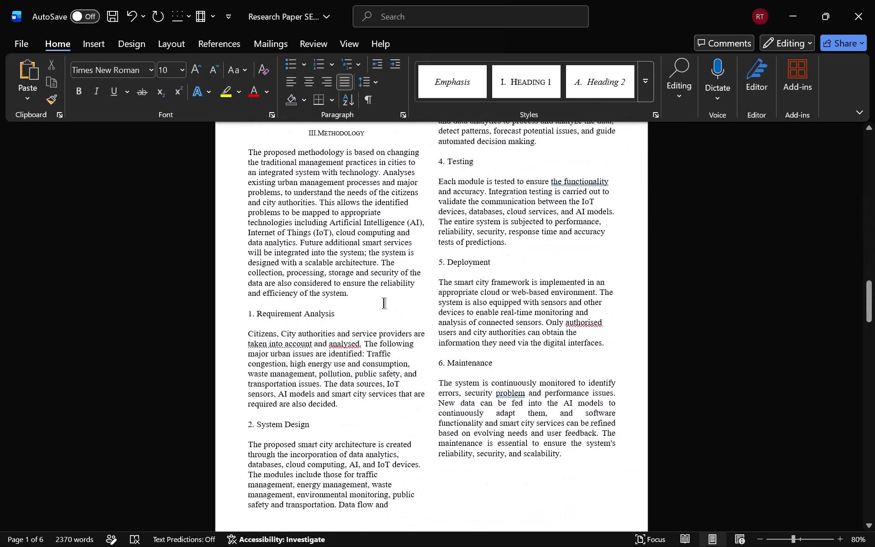
scroll(383, 303, "down", 6)
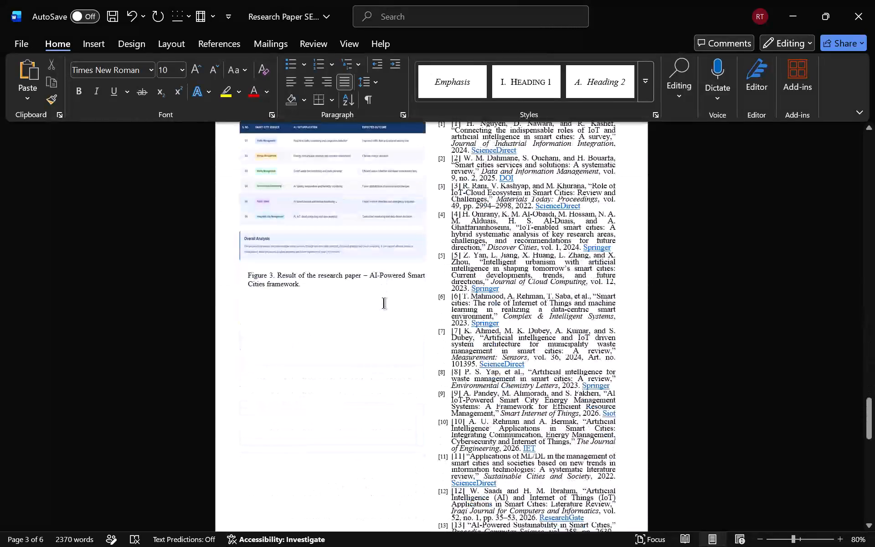
scroll(383, 303, "down", 5)
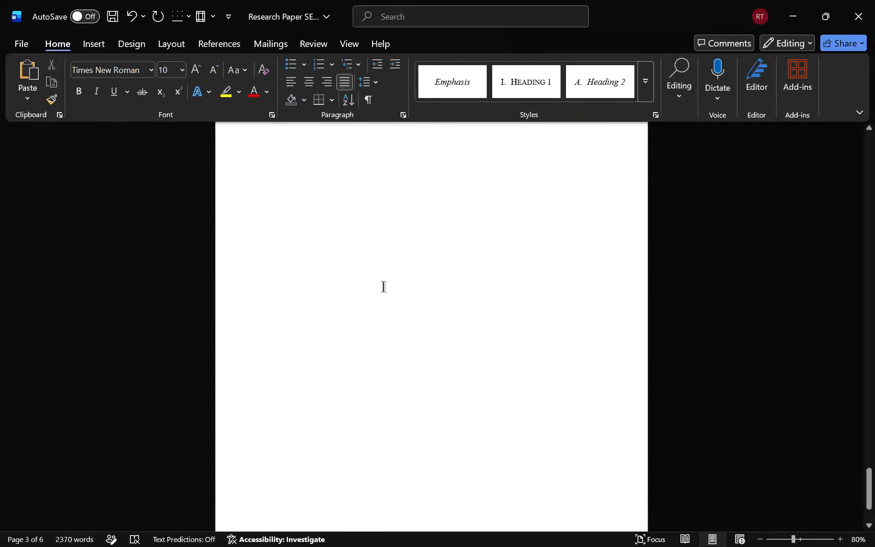
scroll(388, 310, "down", 1)
right_click(398, 316)
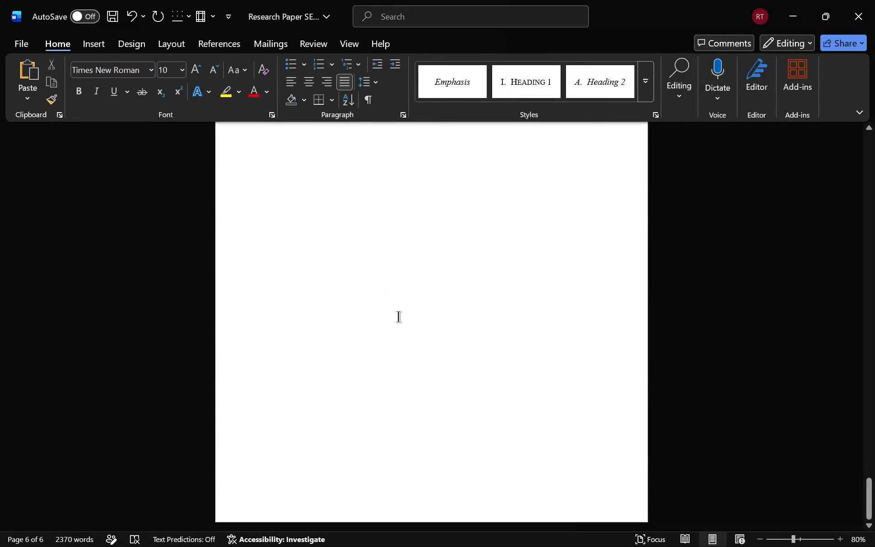
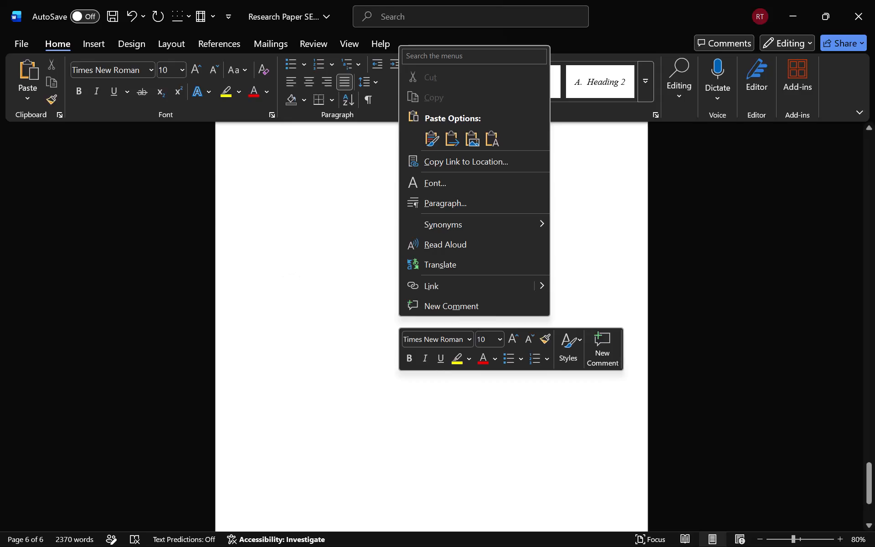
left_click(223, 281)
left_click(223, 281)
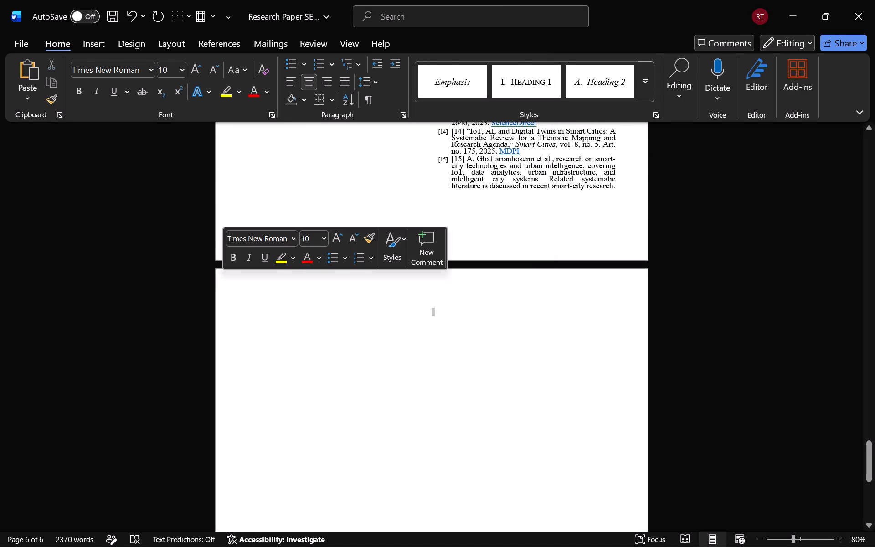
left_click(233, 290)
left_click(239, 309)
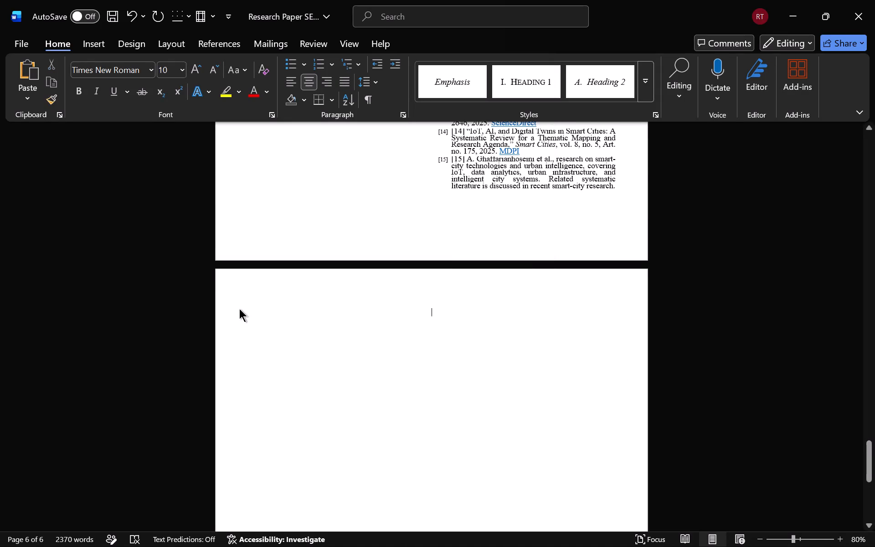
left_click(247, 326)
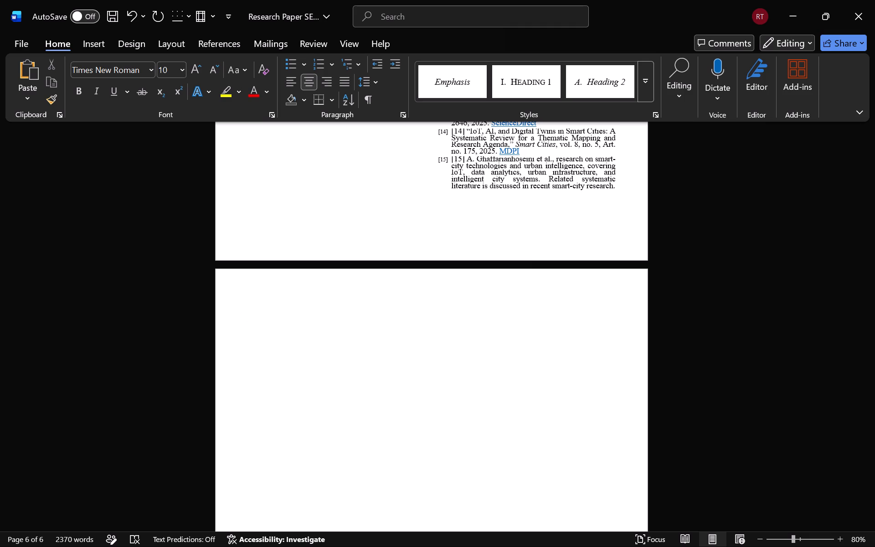
Save the research paper document.
key("ctrl+s")
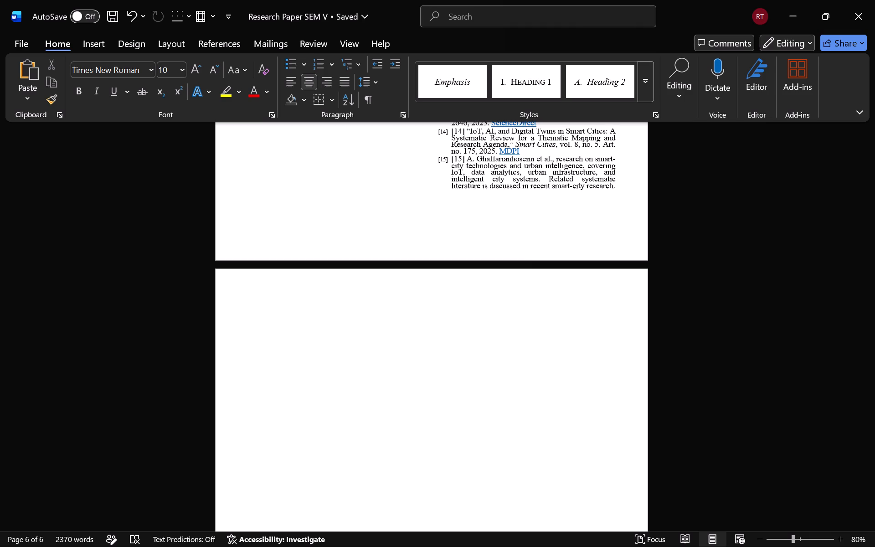